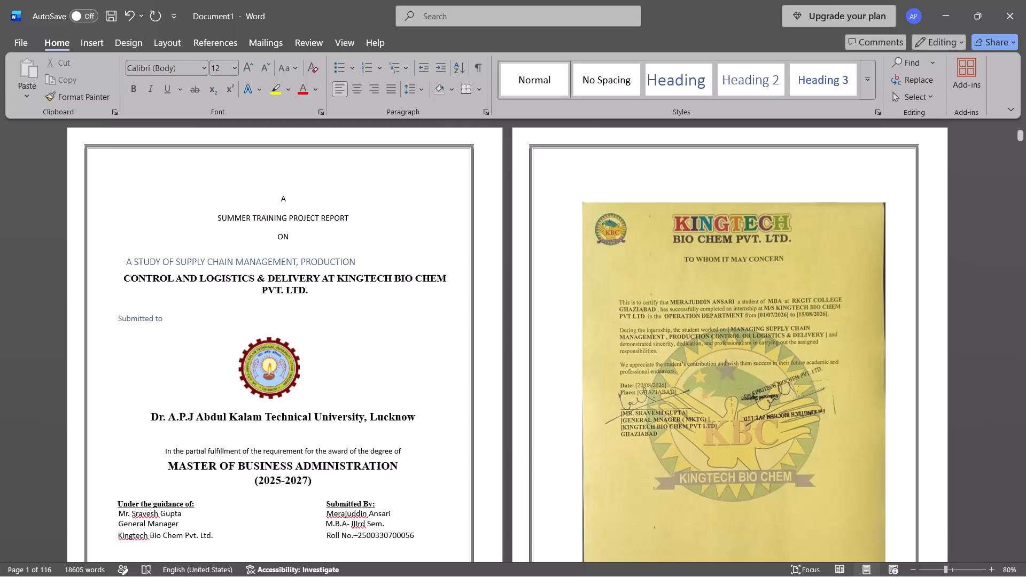
Indent the Roll No. line on the cover page with spaces so it lines up under the Submitted By details.
key(space)
key(space)
key(space)
key(space)
key(space)
key(space)
key(space)
key(space)
key(space)
key(space)
key(space)
key(space)
key(space)
key(space)
key(space)
key(space)
key(space)
key(space)
key(space)
key(space)
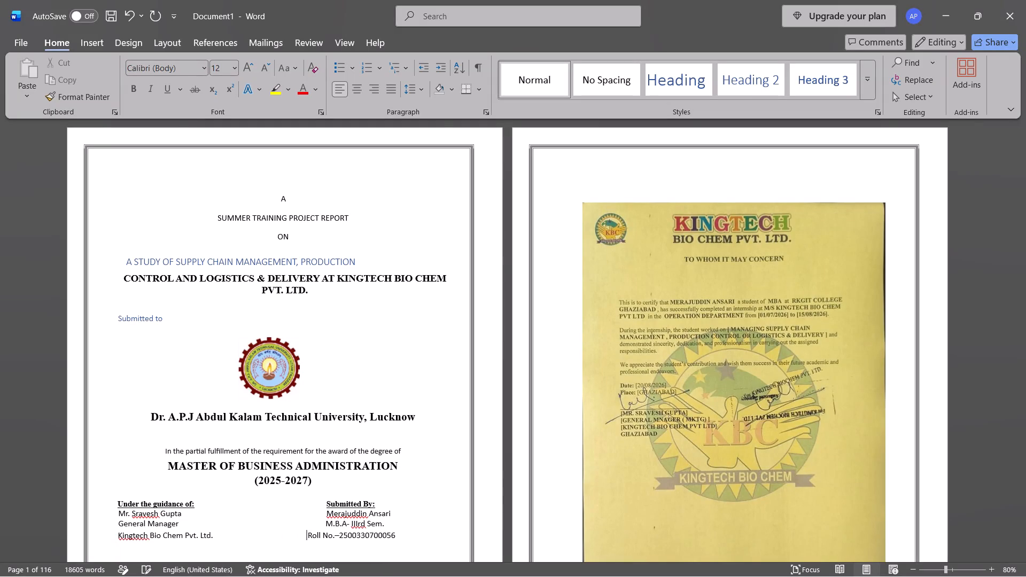
key(space)
key(space)
key(space)
key(space)
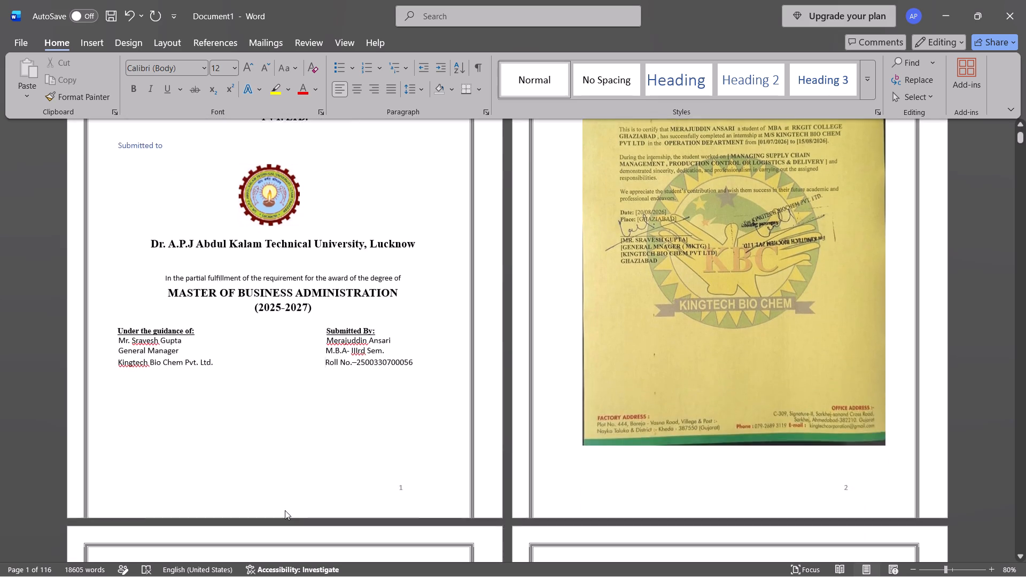
Add the heading "Certificate from organization" in bold 16 pt above the Kingtech certificate image on page 2.
scroll(780, 133, up, 1)
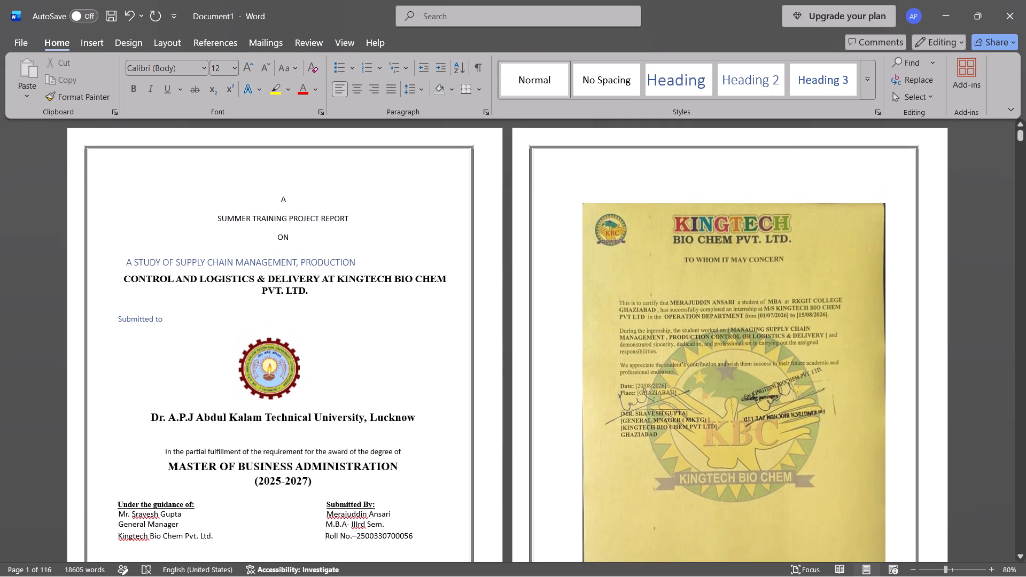
click(664, 192)
click(232, 69)
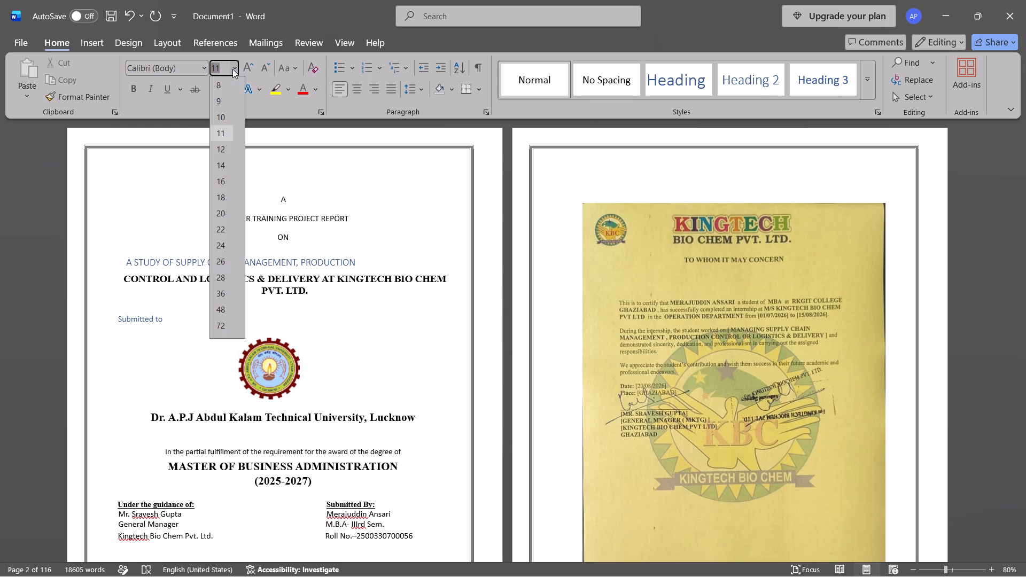
click(221, 182)
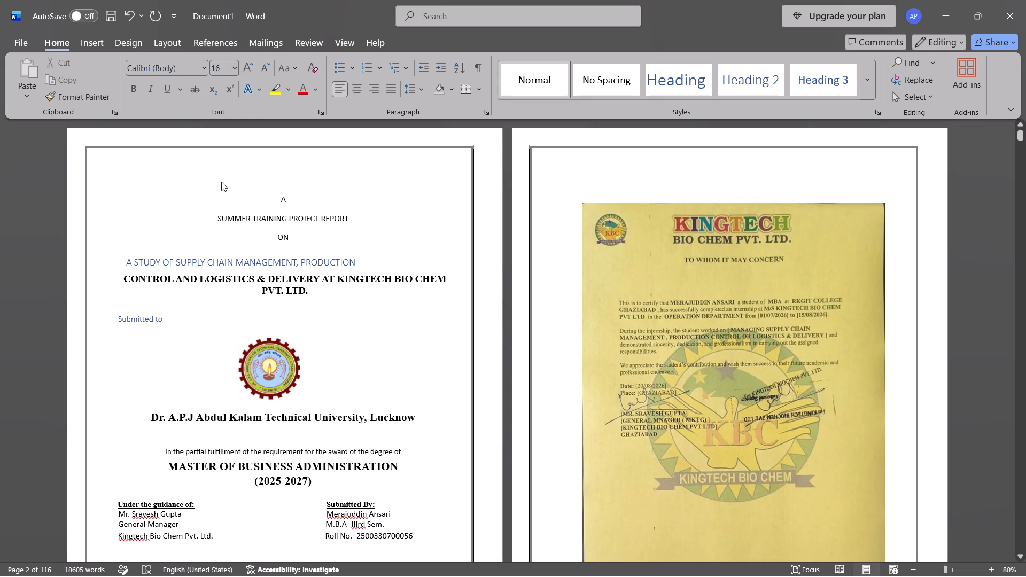
text(Ce)
key(ctrl+b)
key(BackSpace)
key(BackSpace)
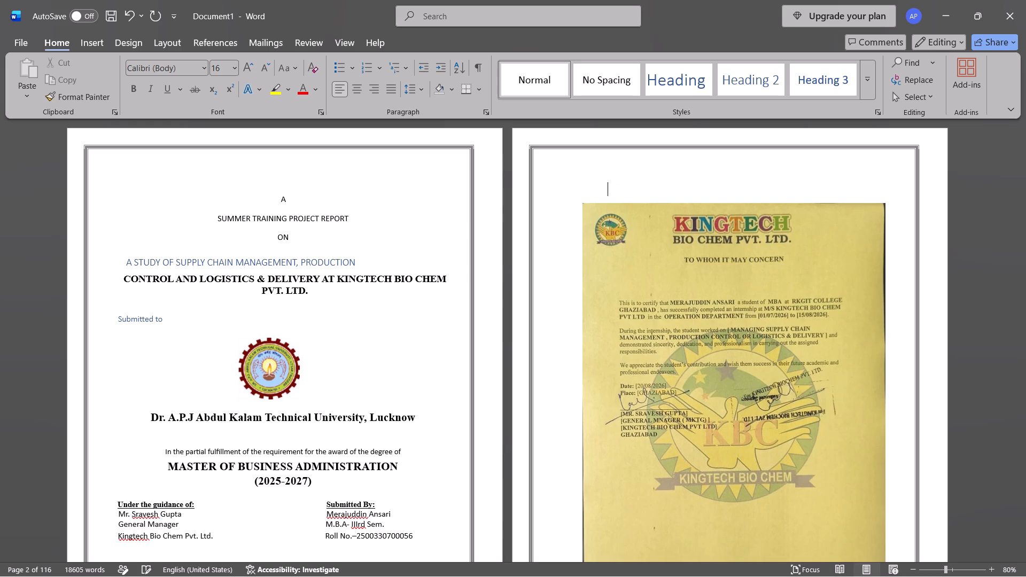
key(ctrl+b)
text(Cer)
text(tificate)
key(space)
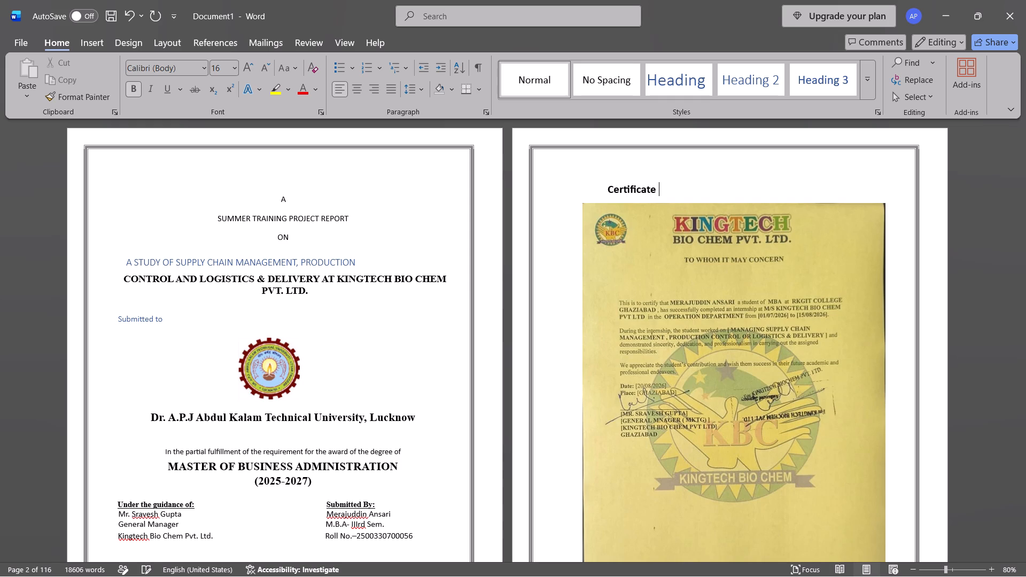
text(from)
key(space)
text(or)
text(gani)
text(zation)
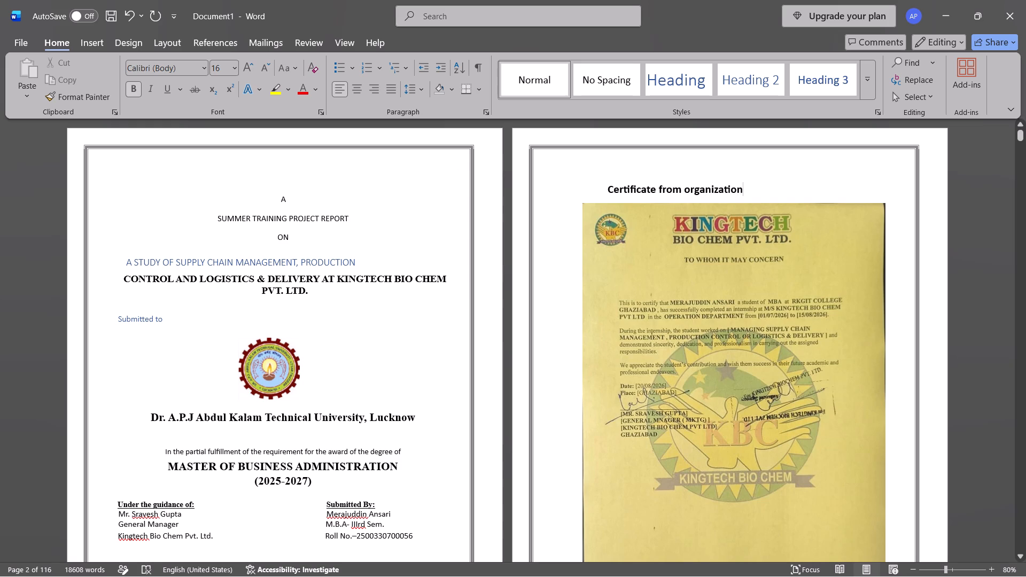
Set the "Certificate from organization" heading to 18 pt and centre it.
drag(743, 184, 719, 185)
drag(719, 185, 621, 191)
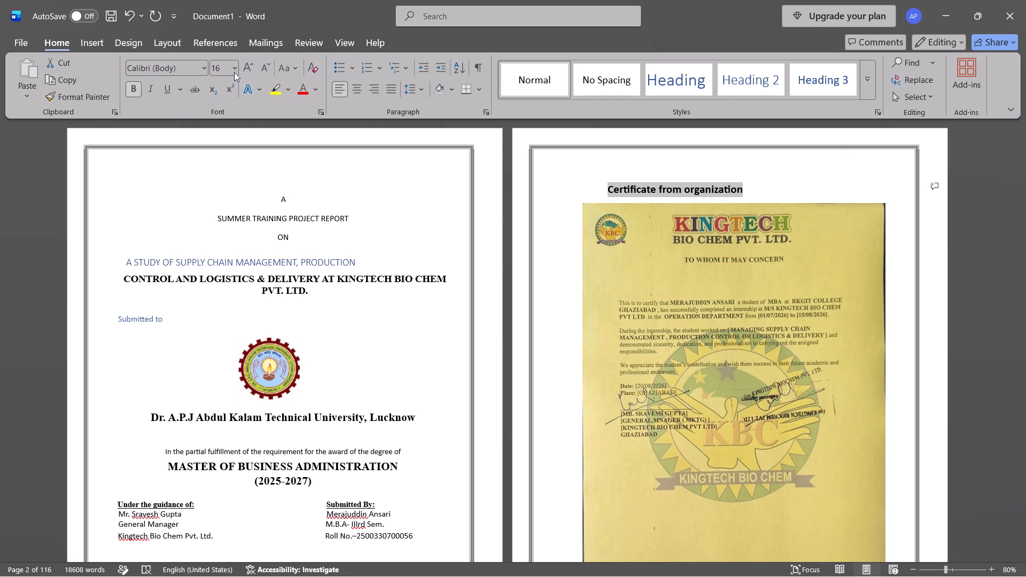
click(237, 68)
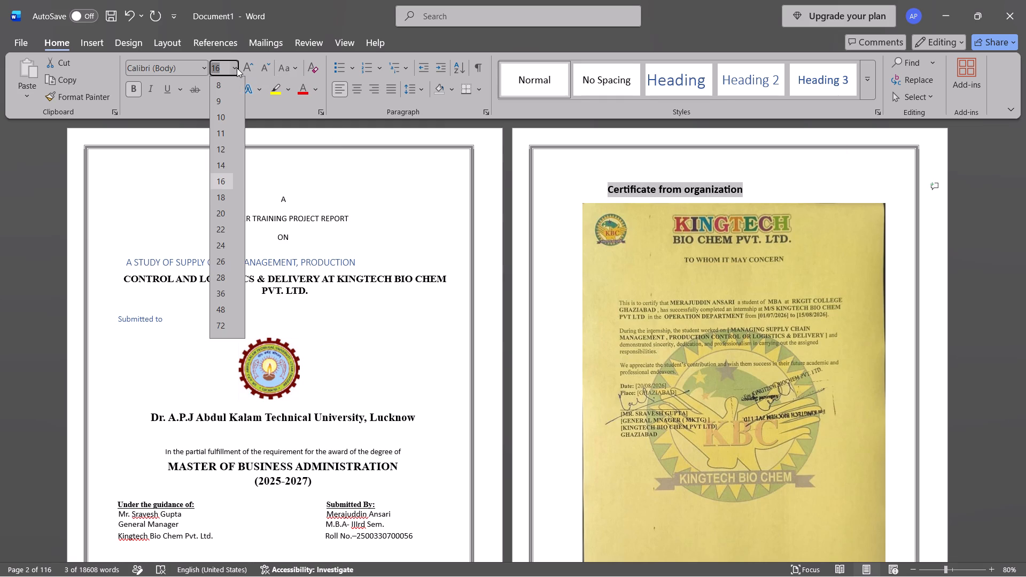
click(228, 194)
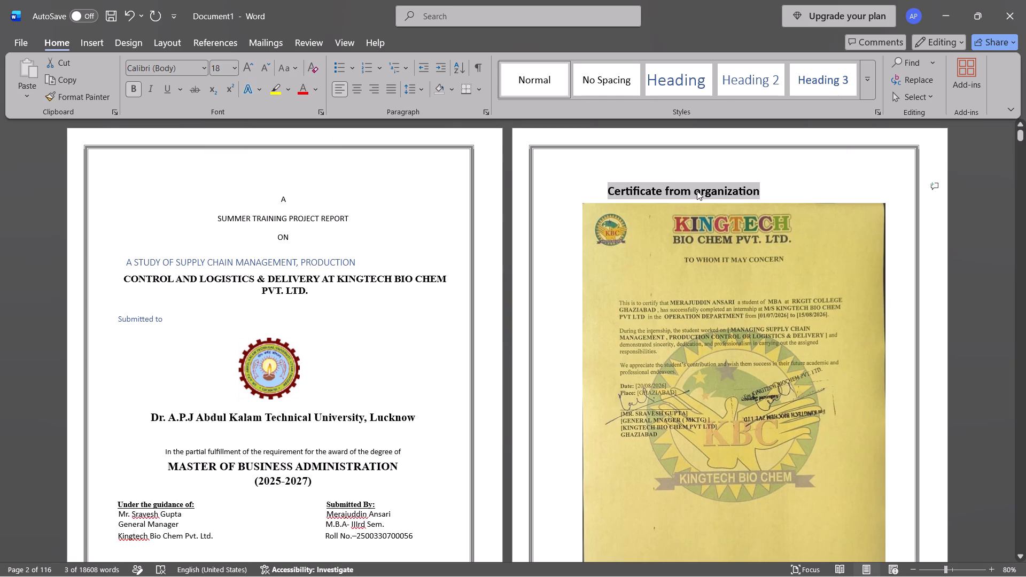
key(ctrl+e)
click(607, 165)
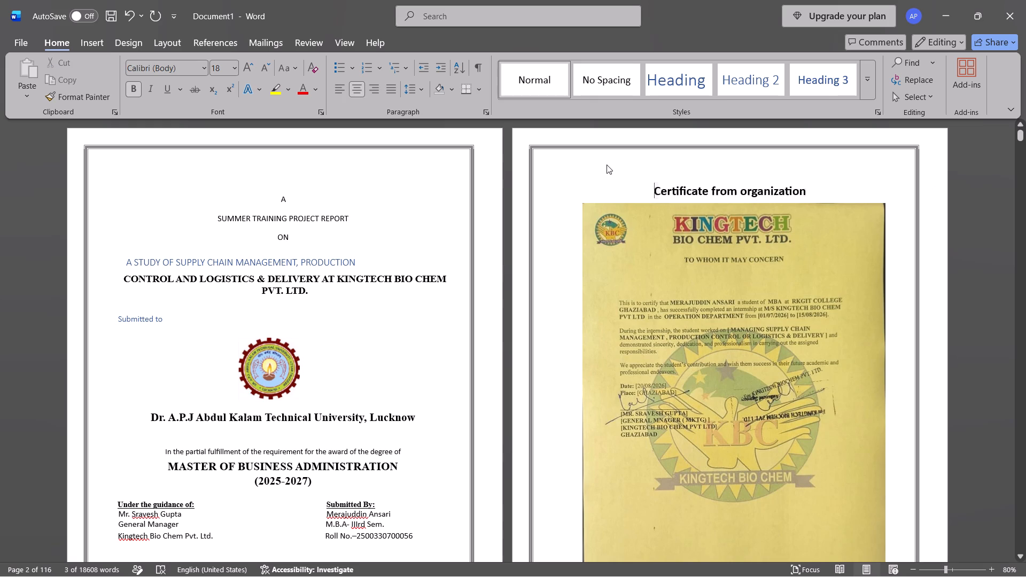
Insert blank lines before the Declaration heading on page 3 to push it onto the following page.
scroll(623, 191, down, 1)
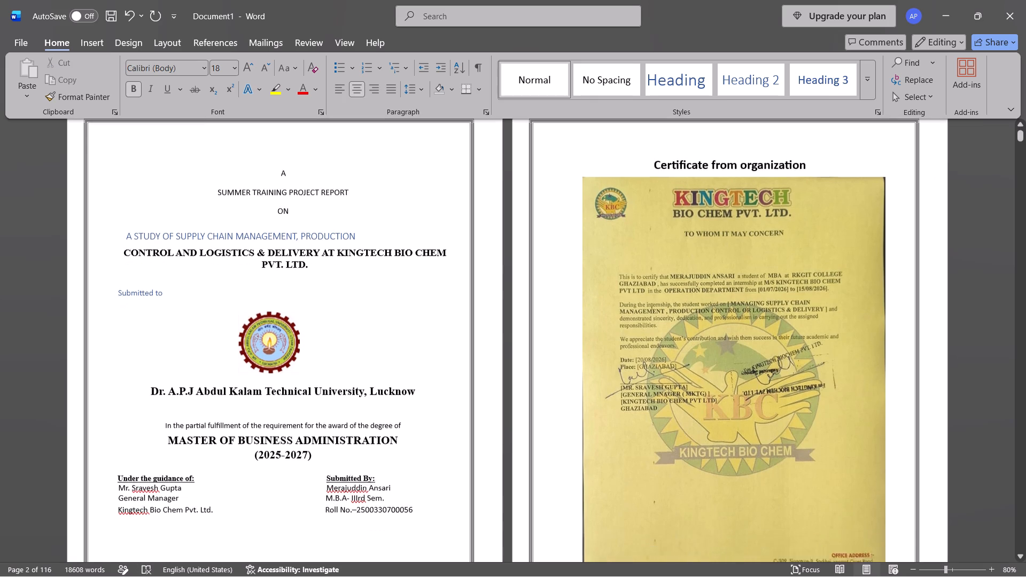
scroll(623, 191, down, 1)
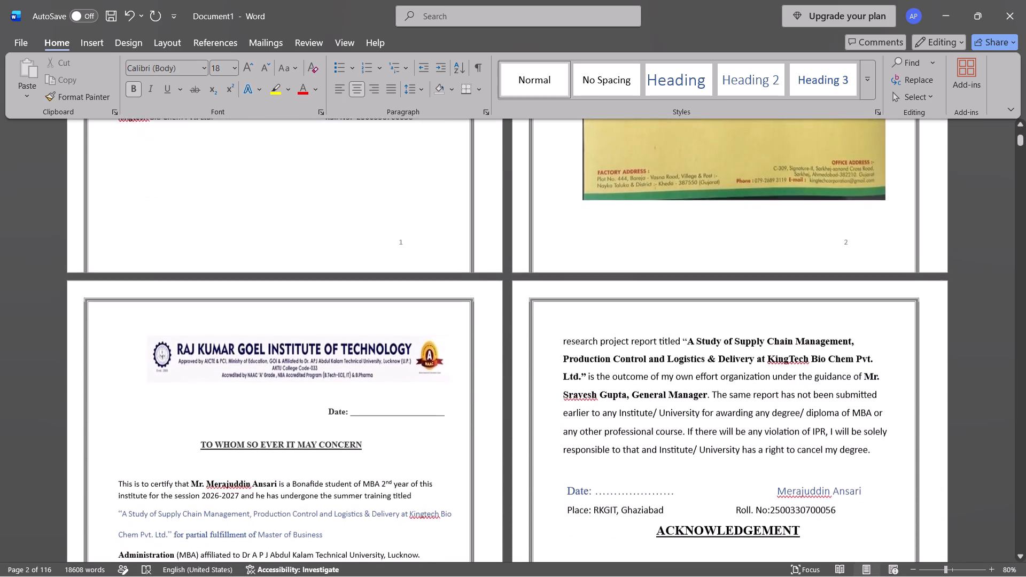
scroll(623, 191, up, 5)
scroll(623, 191, down, 1)
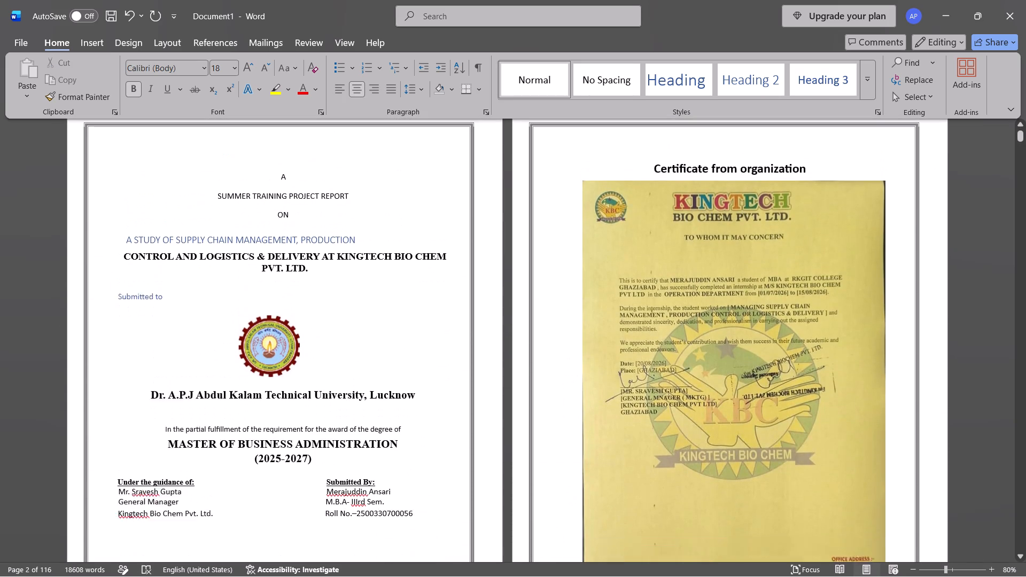
scroll(623, 191, down, 2)
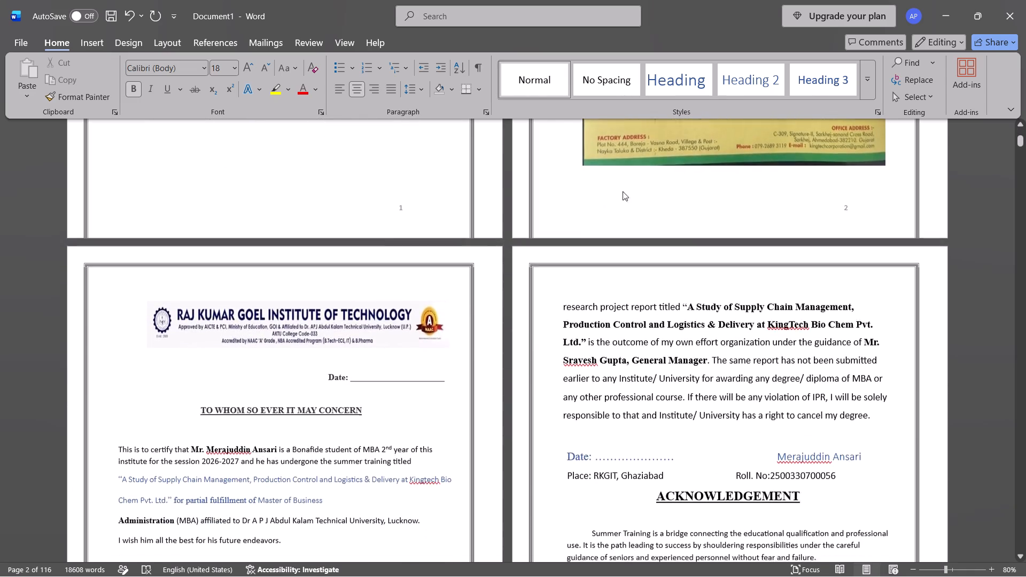
scroll(623, 191, down, 2)
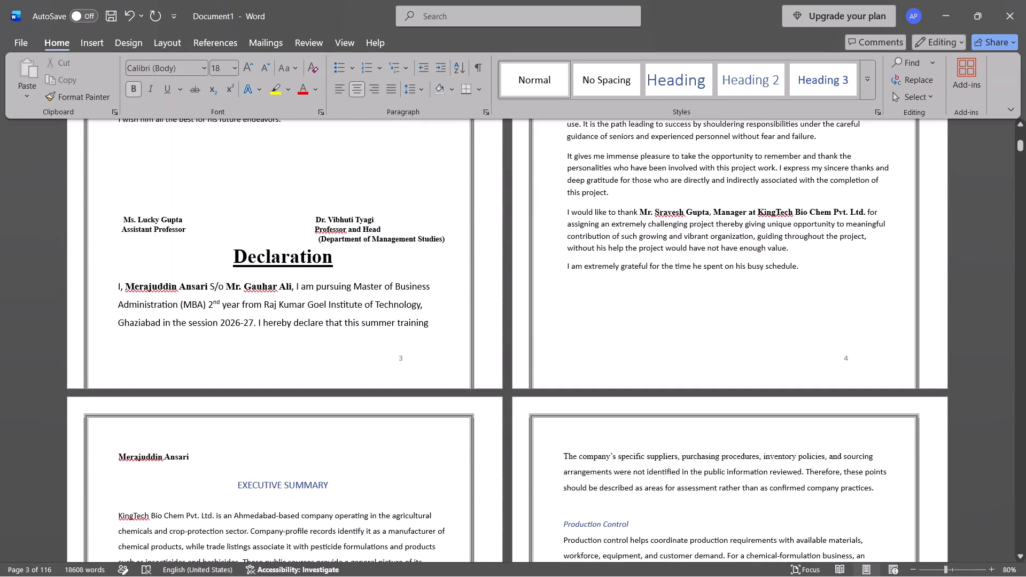
scroll(388, 252, up, 2)
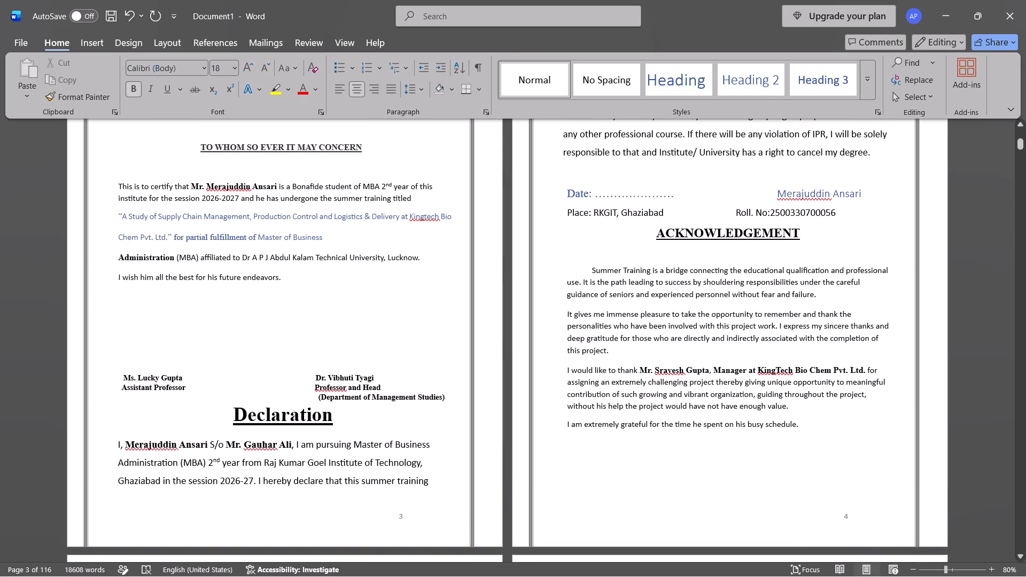
click(224, 411)
key(Return)
key(Return)
key(Return)
key(Return)
key(Return)
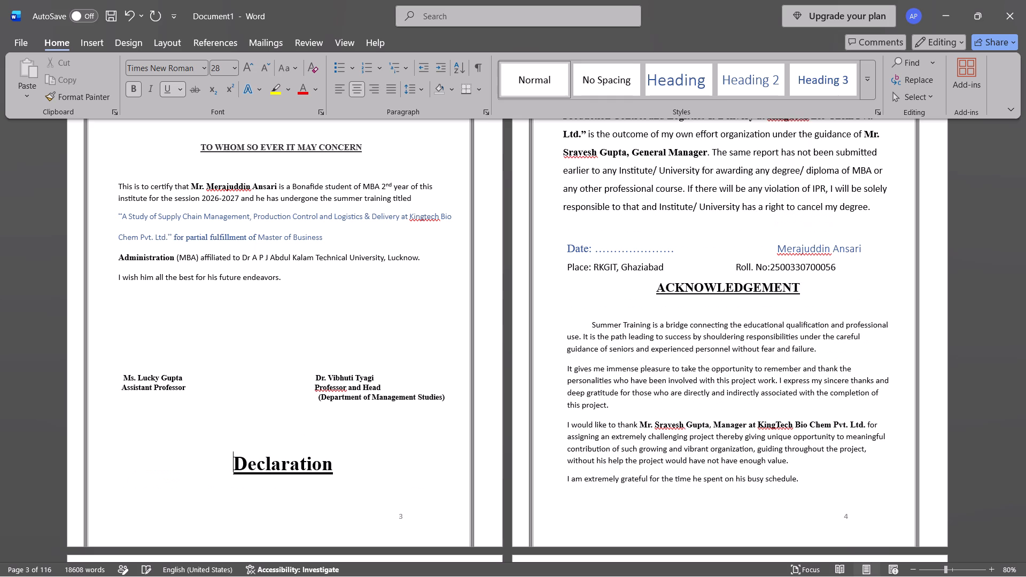
key(Return)
Remove the surplus blank lines above the Declaration heading so it starts at the top of page 4.
scroll(224, 411, up, 1)
scroll(224, 411, down, 1)
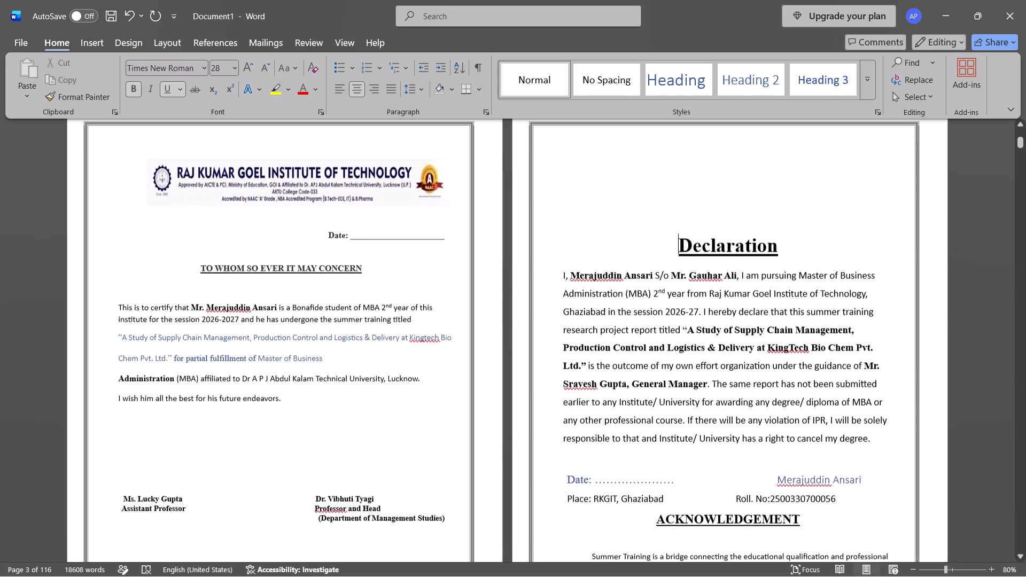
scroll(224, 411, down, 1)
scroll(237, 433, up, 1)
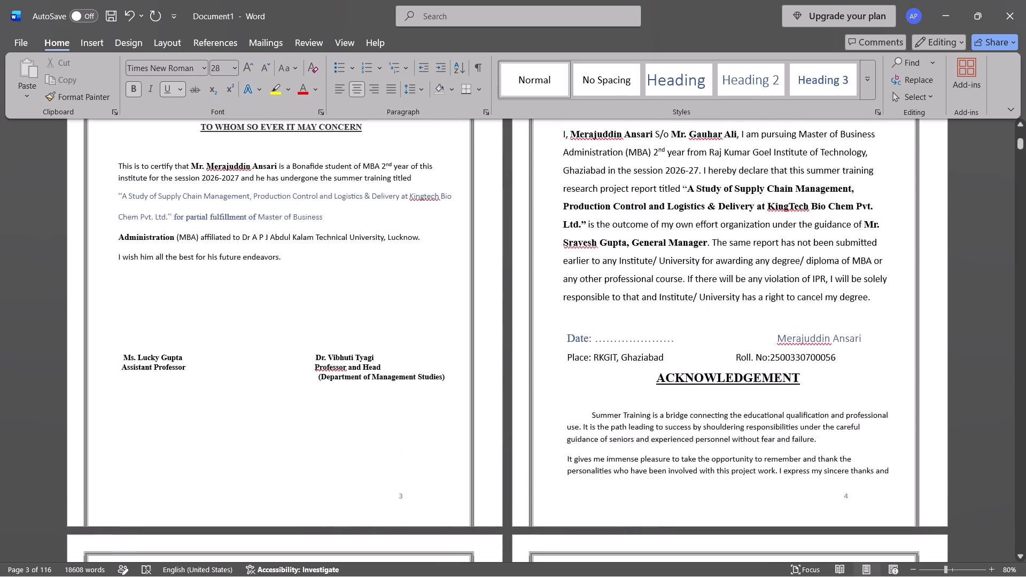
scroll(237, 433, up, 1)
key(BackSpace)
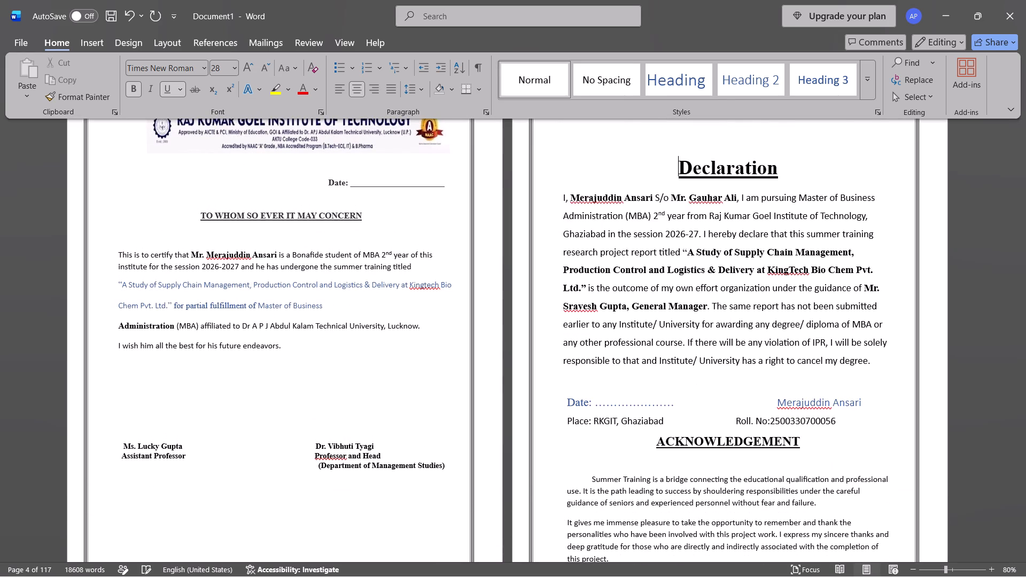
key(BackSpace)
scroll(471, 336, up, 1)
key(BackSpace)
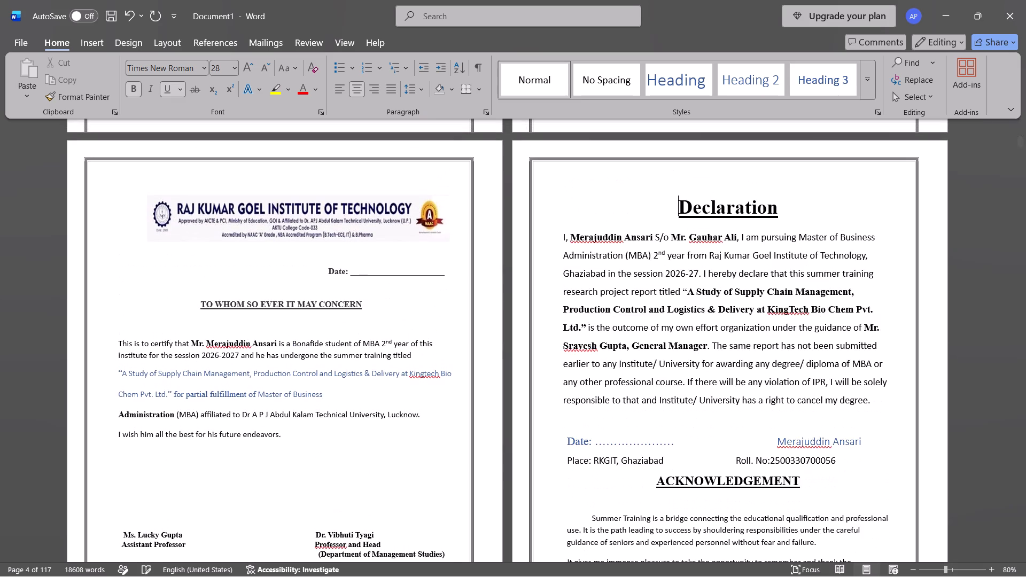
key(BackSpace)
key(Return)
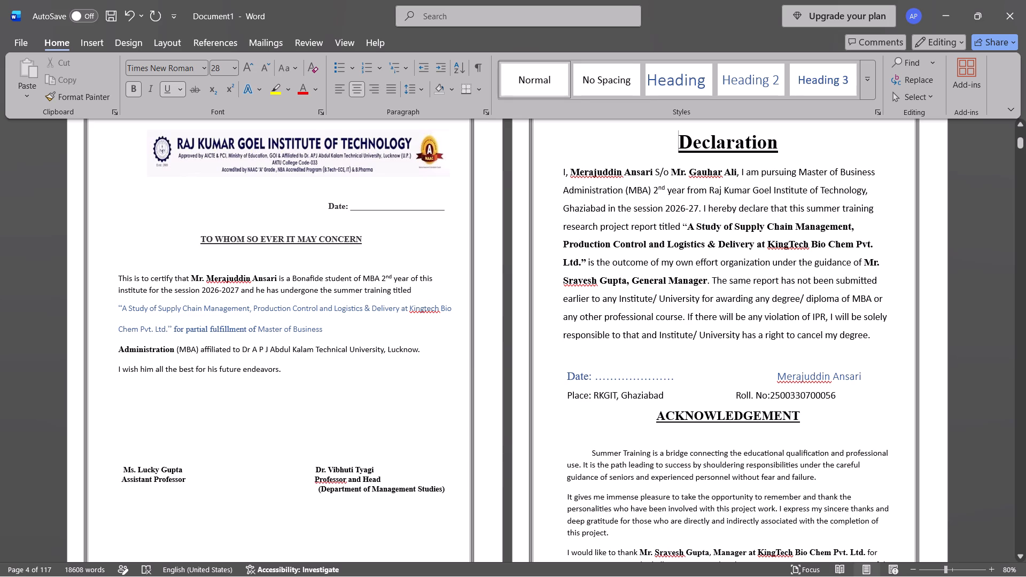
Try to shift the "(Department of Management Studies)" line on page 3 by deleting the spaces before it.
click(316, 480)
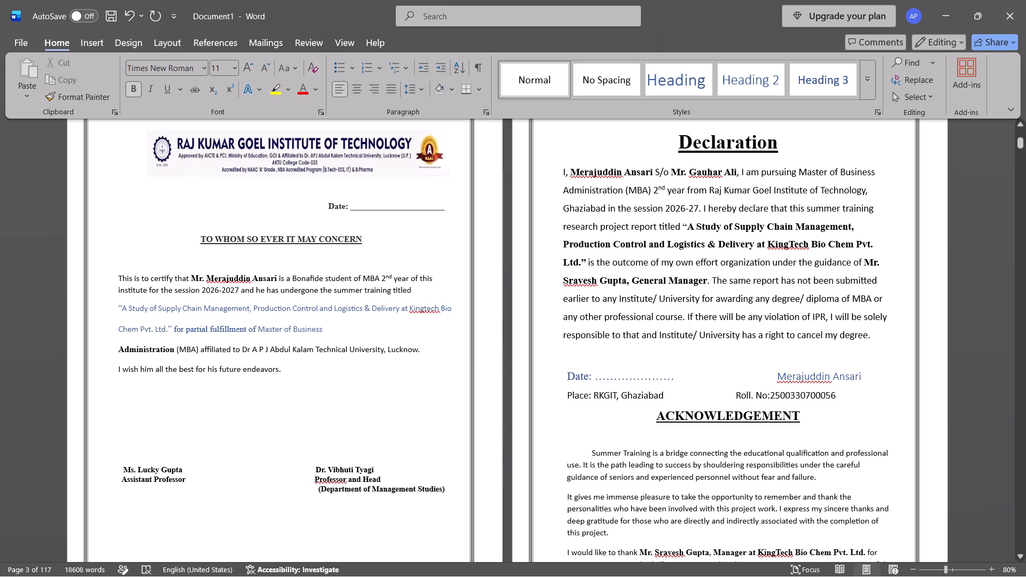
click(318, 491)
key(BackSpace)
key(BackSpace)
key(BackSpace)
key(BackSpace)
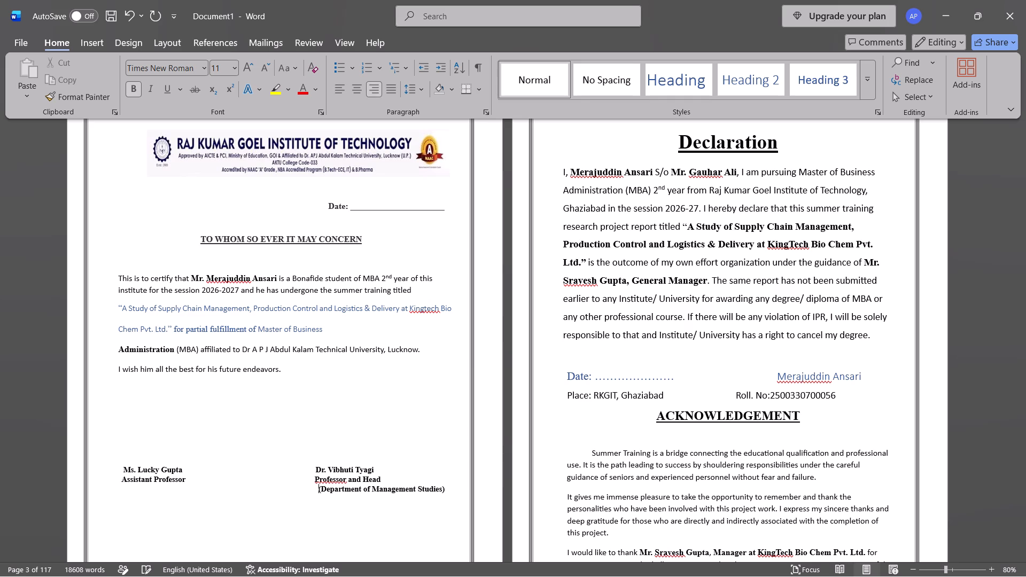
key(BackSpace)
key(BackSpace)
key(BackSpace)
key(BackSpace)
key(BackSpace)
Indent the "Professor and Head" line in the page 3 signature block with leading spaces, towards the middle of the department line.
click(313, 478)
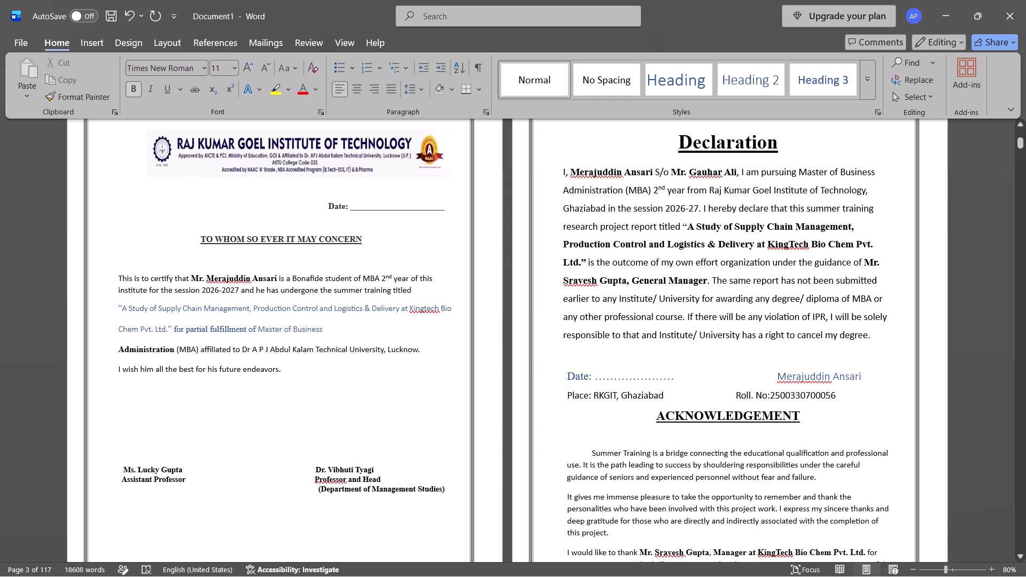
key(space)
key(space)
key(space)
key(space)
key(space)
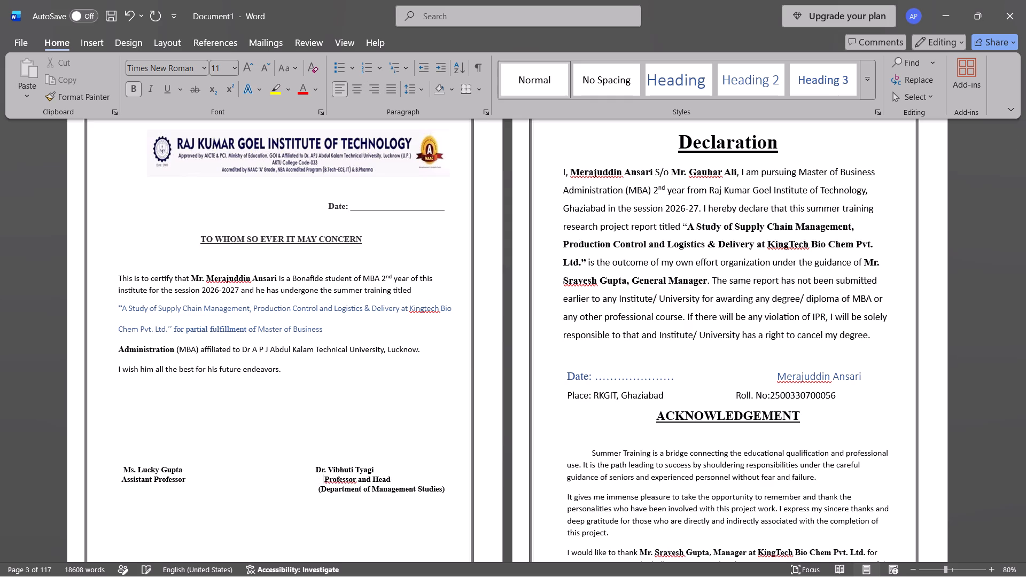
key(space)
key(space)
key(space)
key(space)
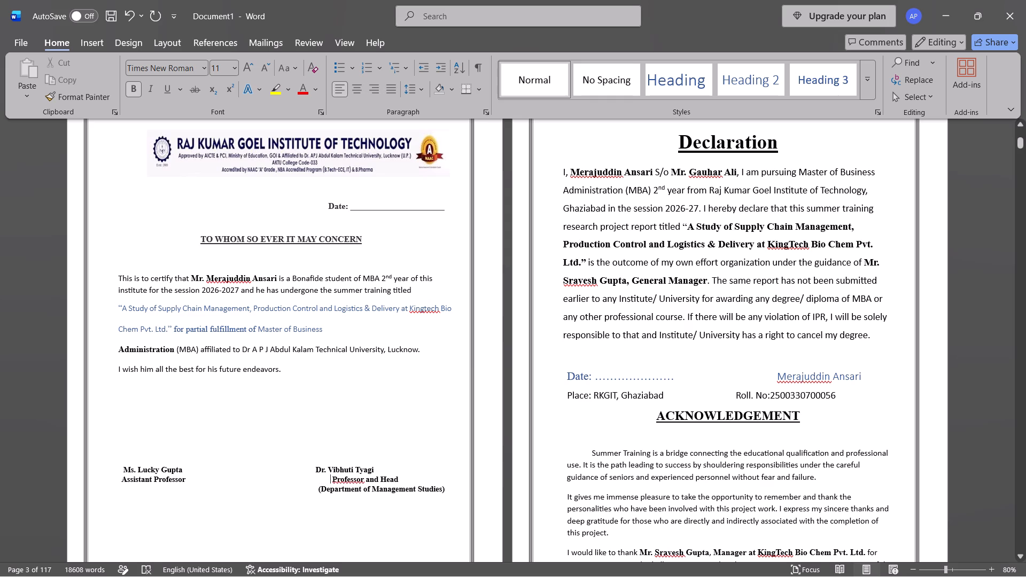
Indent the department head's name with leading spaces and nudge "Professor and Head" to match, centring both above the department line.
click(316, 467)
key(space)
key(space)
key(space)
key(space)
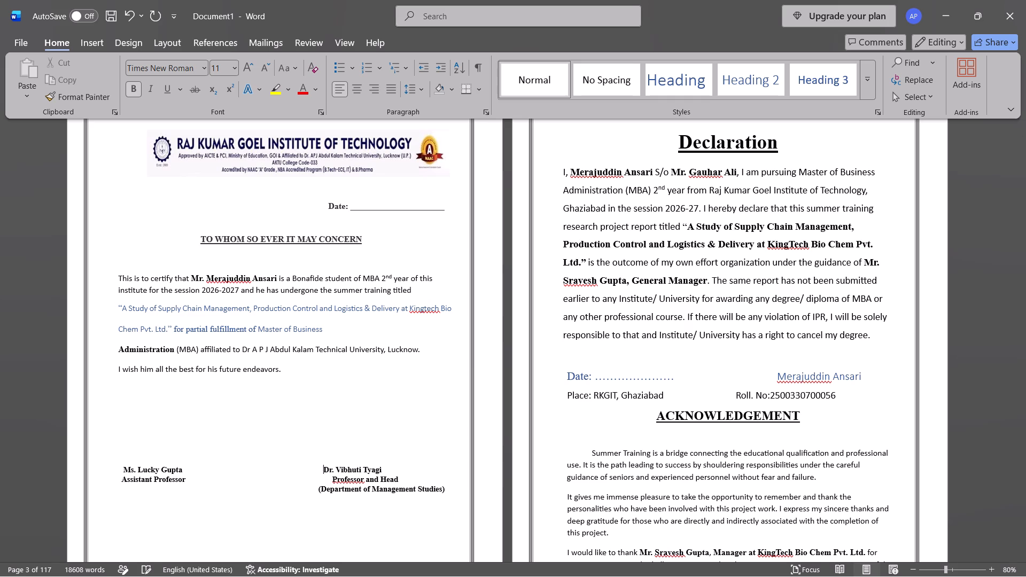
key(space)
key(space)
key(space)
key(space)
key(space)
key(space)
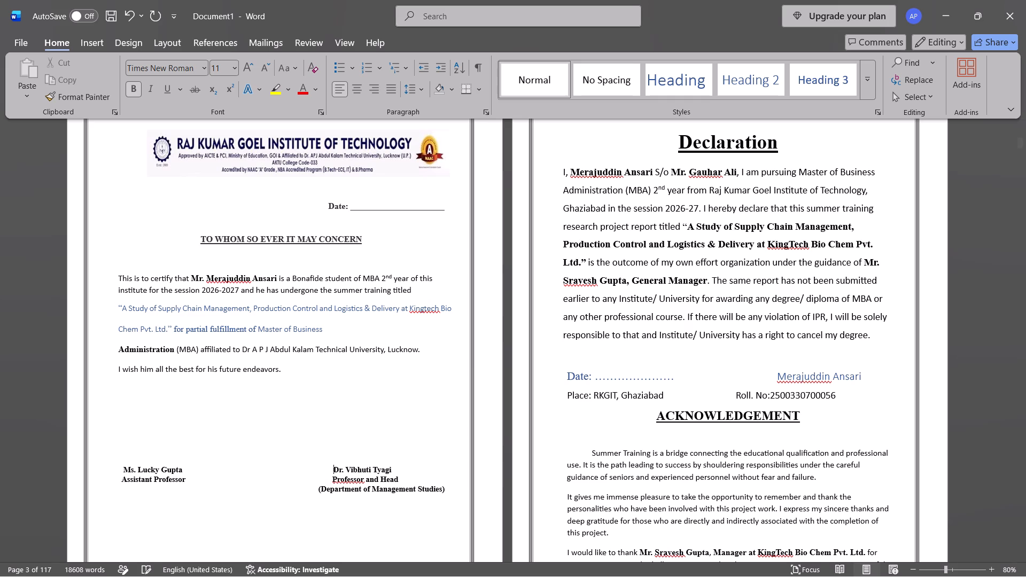
key(space)
key(Down)
key(Left)
key(space)
key(space)
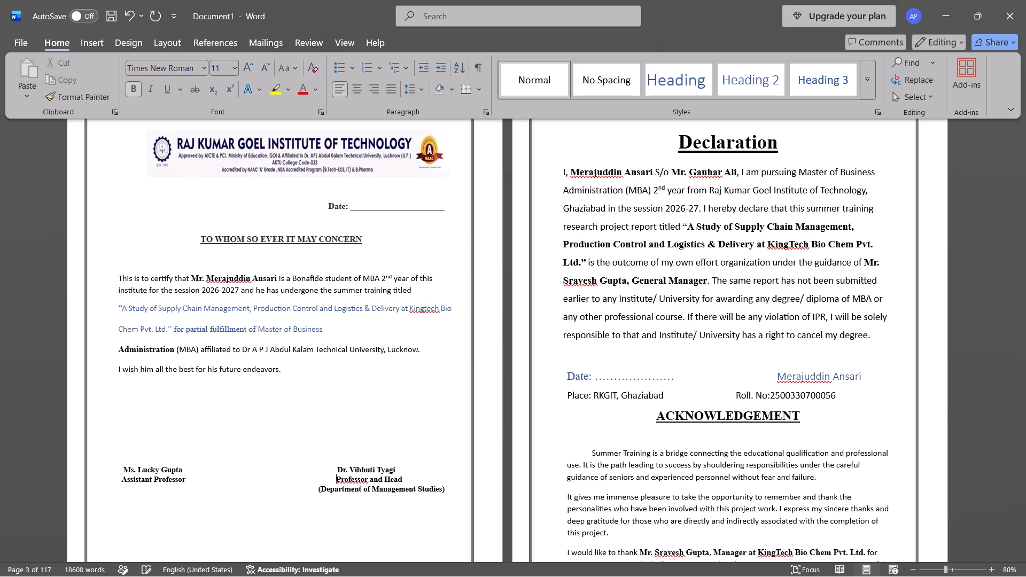
Insert blank lines before the ACKNOWLEDGEMENT heading on page 4 so it starts at the top of page 5.
scroll(389, 493, down, 1)
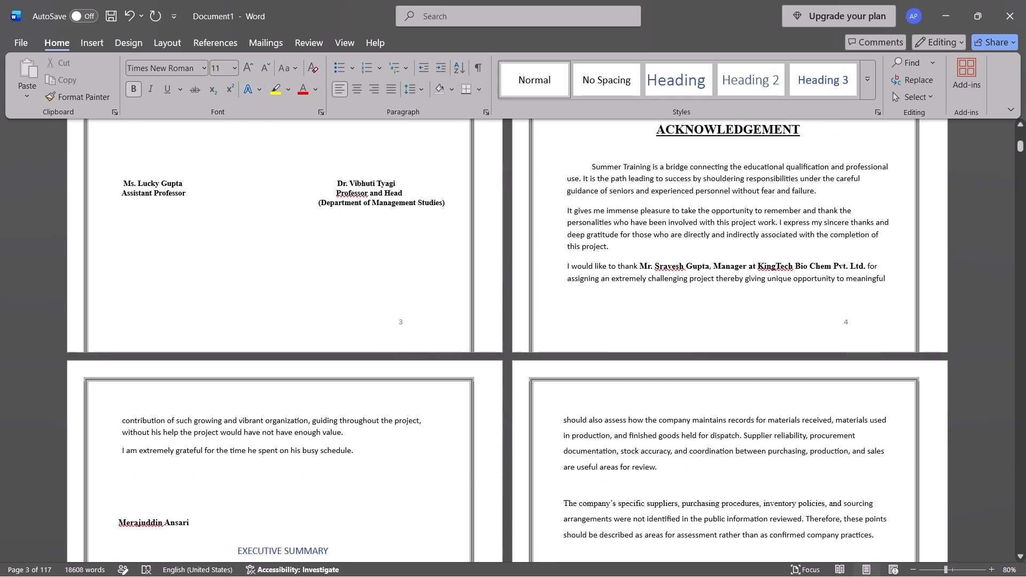
scroll(389, 493, up, 2)
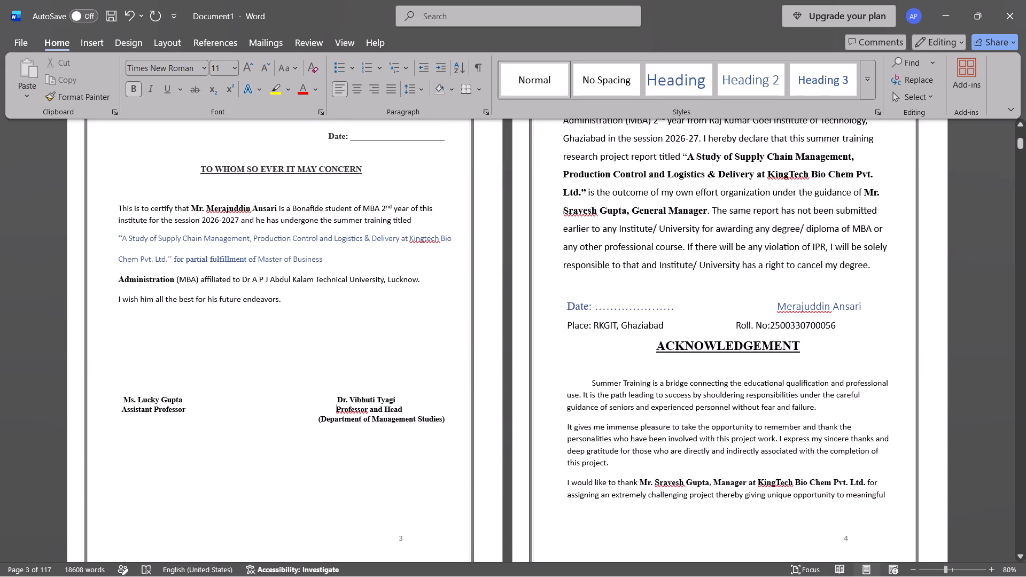
click(659, 342)
key(Return)
key(Return)
key(Return)
key(Return)
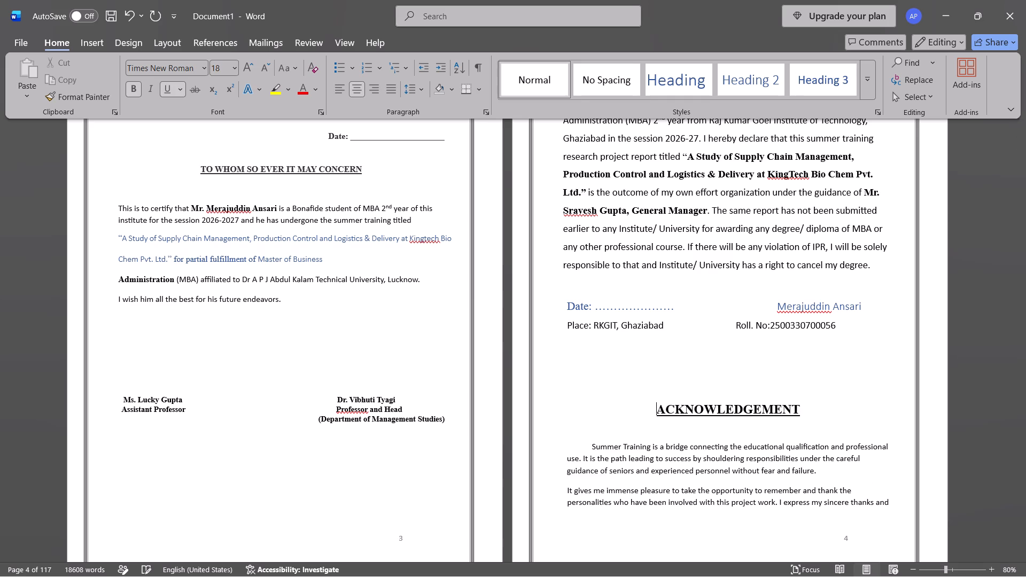
key(Return)
key(Return)
key(Return)
key(Return)
key(Return)
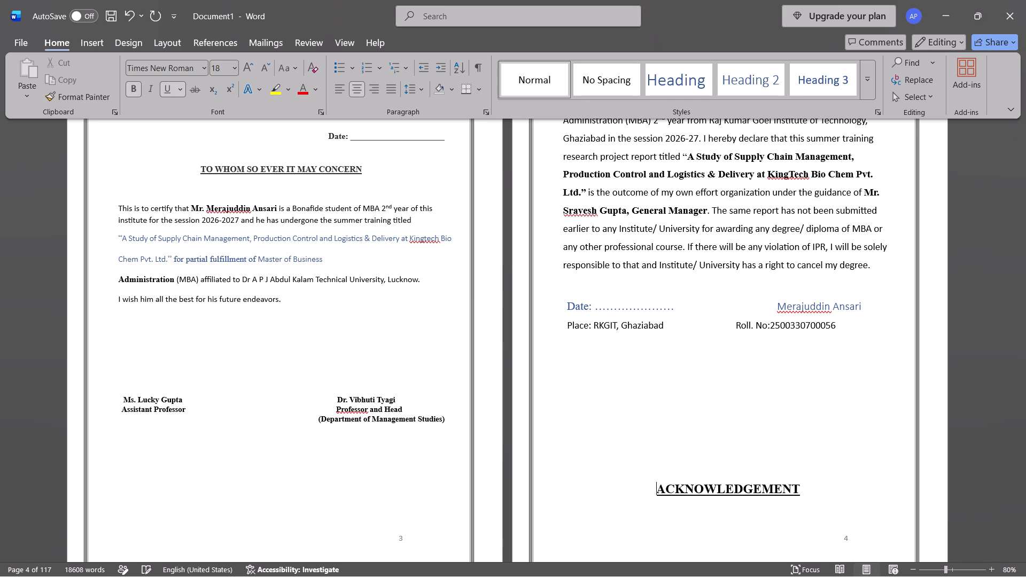
key(Return)
key(Return)
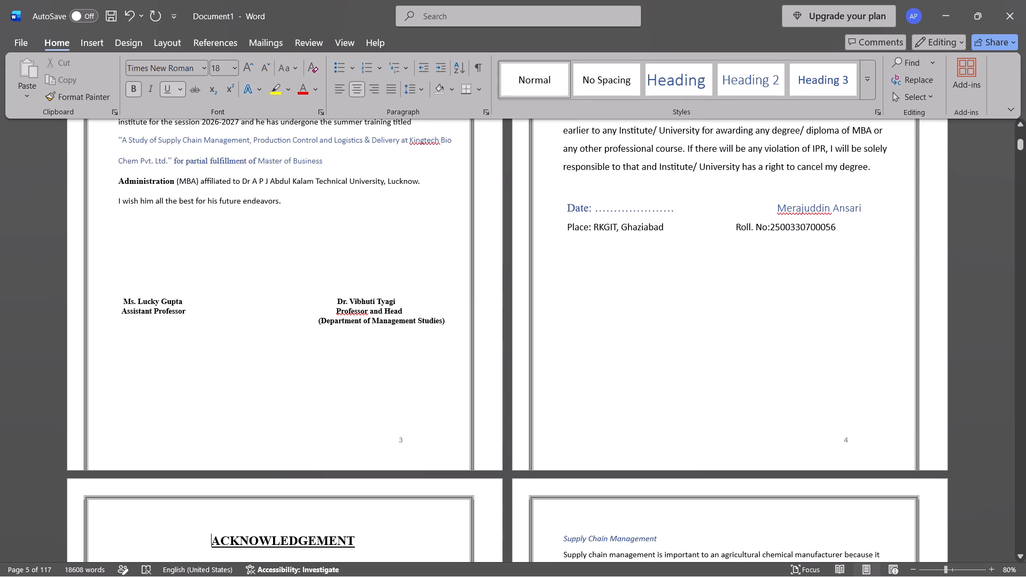
Indent the roll number on the Declaration page with extra spaces so it lines up under the student's name.
click(734, 225)
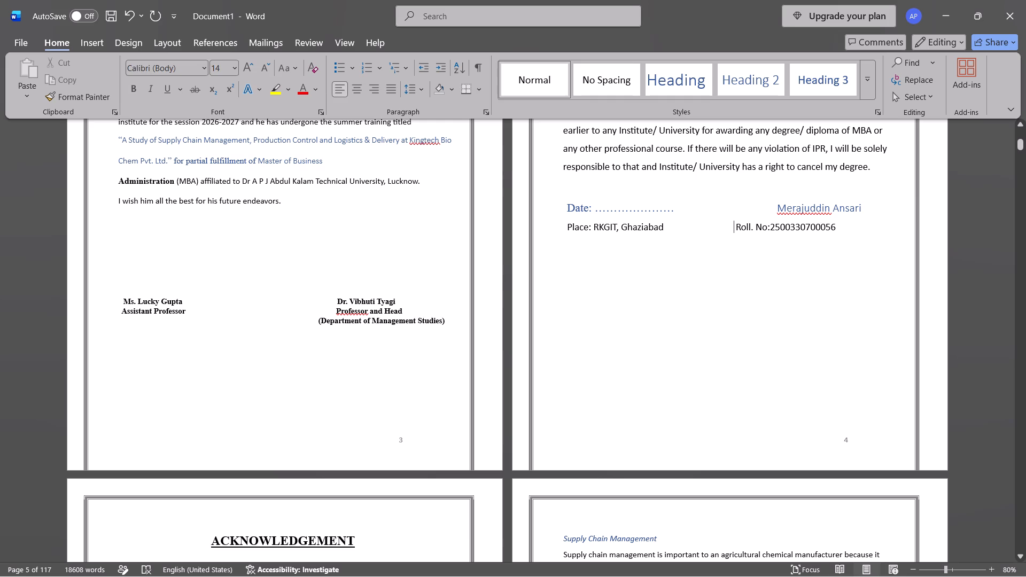
key(space)
key(space)
key(space)
key(space)
key(space)
key(space)
key(space)
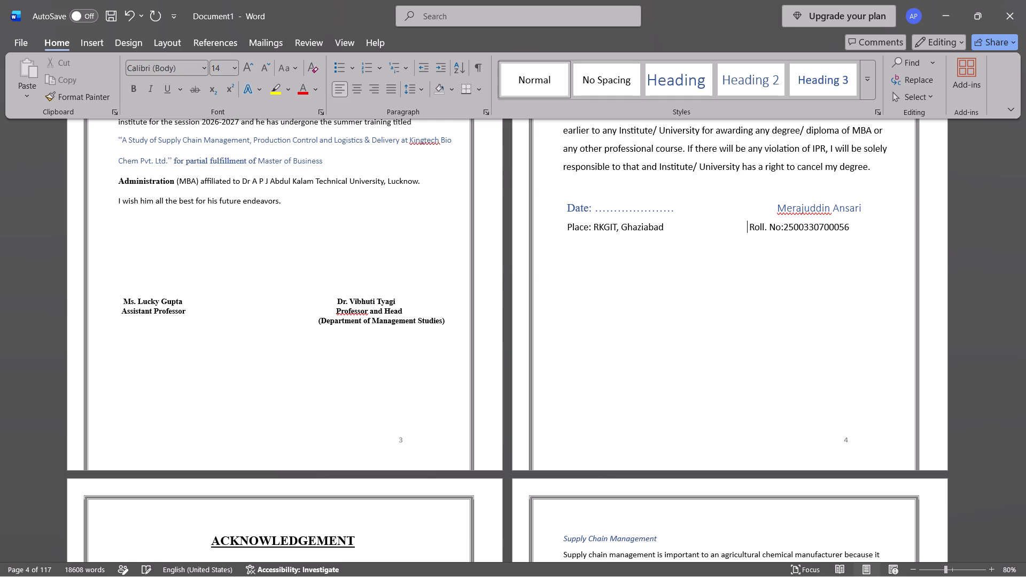
key(space)
key(space)
key(space)
key(space)
key(space)
key(space)
key(space)
key(space)
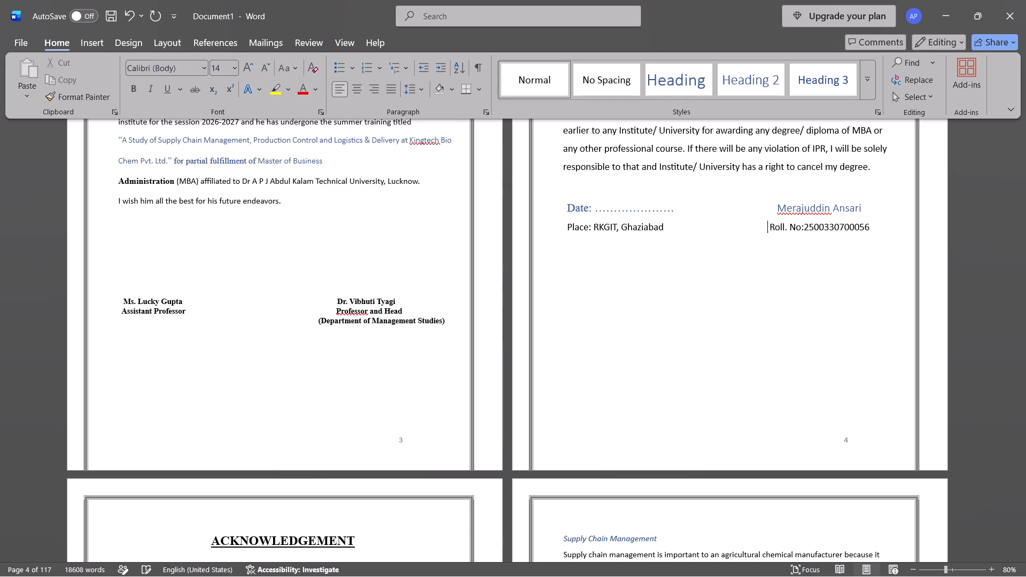
key(space)
key(space)
key(space)
Insert blank lines before the EXECUTIVE SUMMARY heading on page 5 to push it onto page 6.
scroll(739, 262, down, 1)
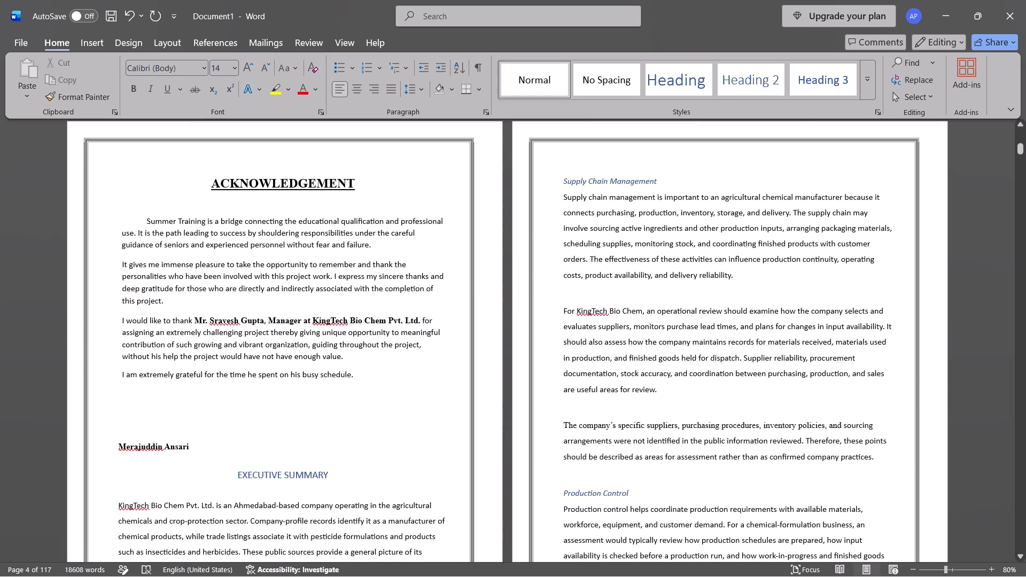
scroll(739, 262, down, 1)
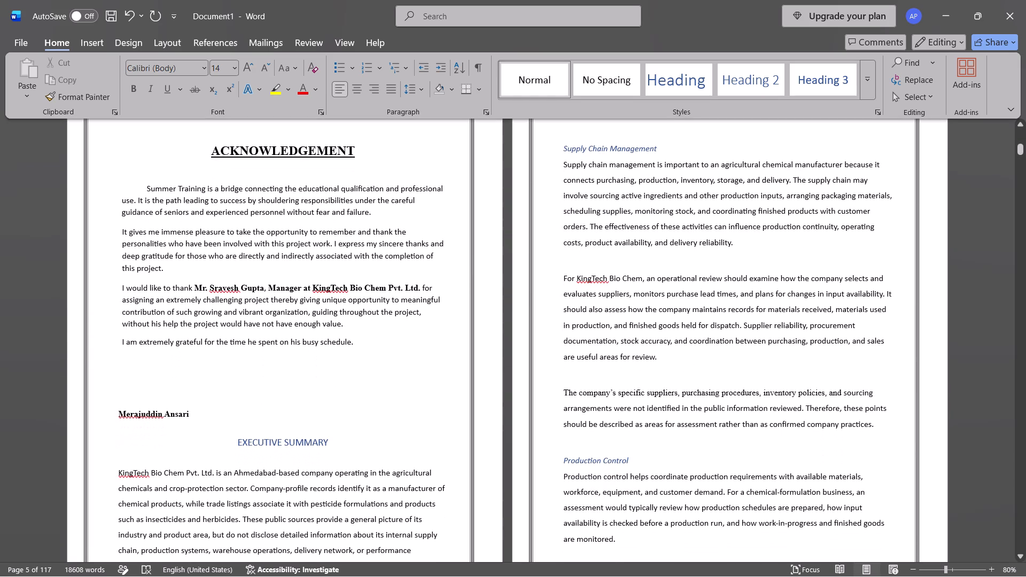
click(236, 441)
key(Return)
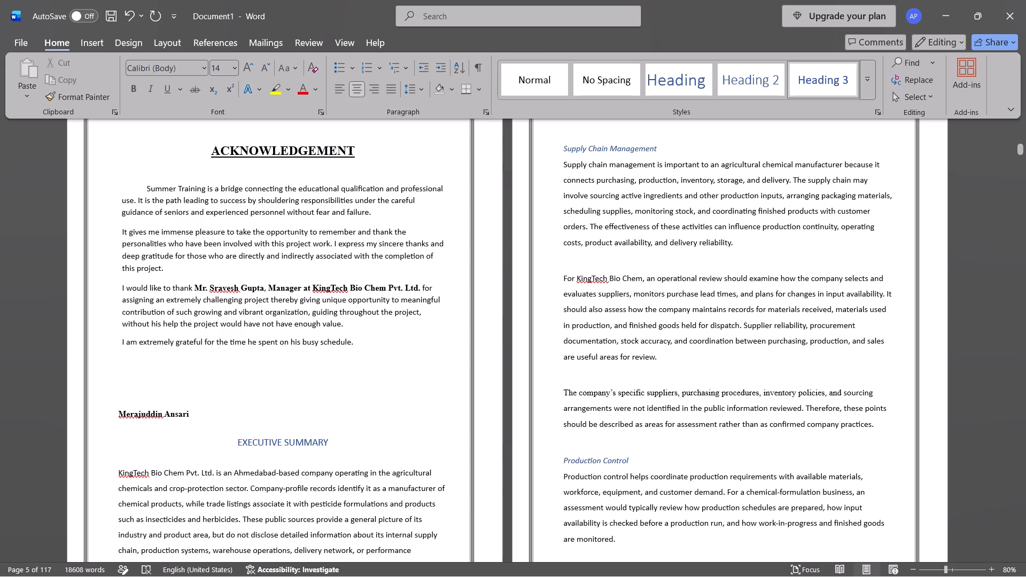
key(Return)
key(Return)
key(Return)
key(Return)
key(Return)
key(Return)
key(Return)
key(Return)
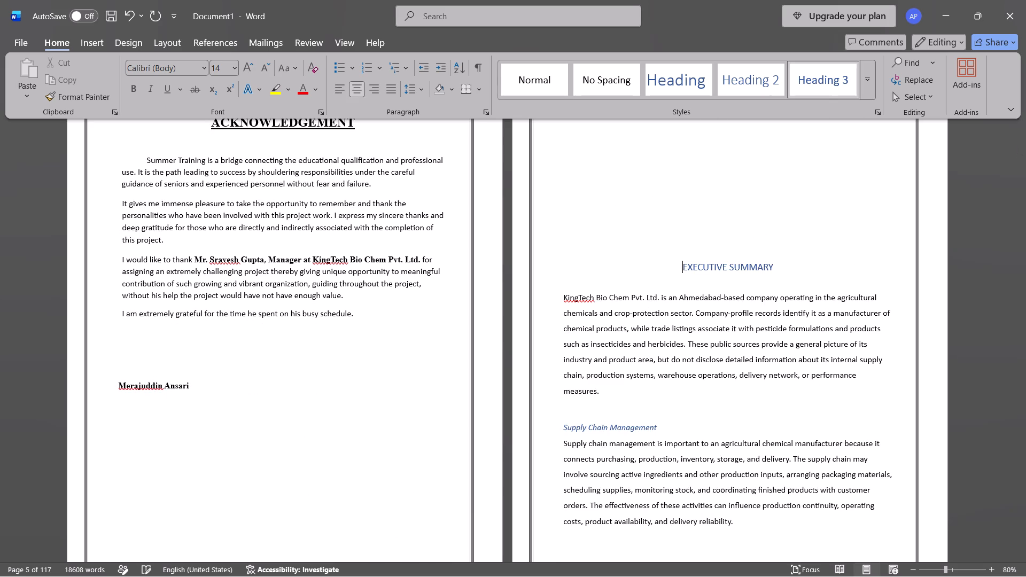
key(Return)
Reduce the blank lines above the EXECUTIVE SUMMARY heading, leaving just enough to keep it on page 6.
scroll(241, 457, up, 2)
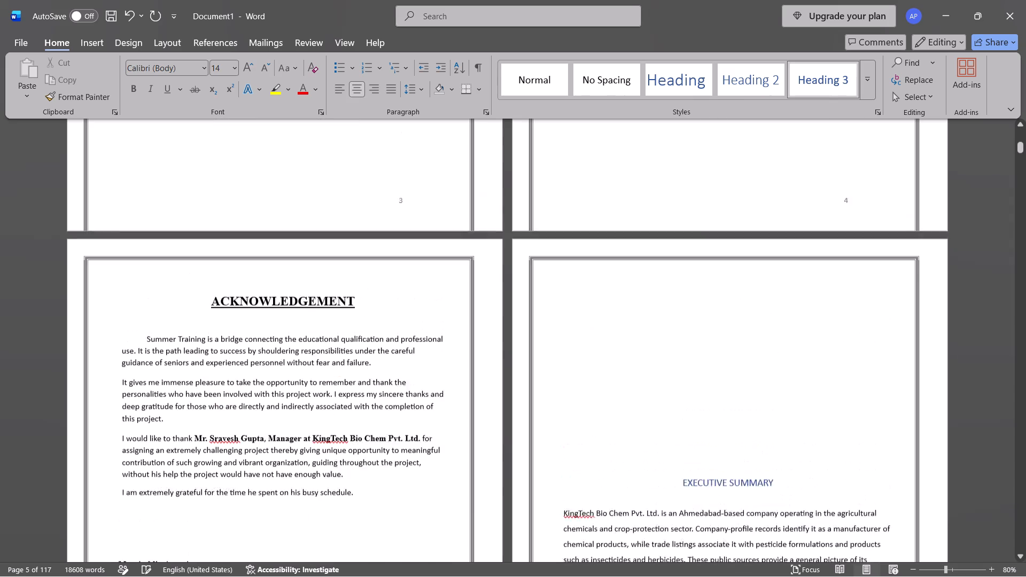
scroll(241, 457, up, 1)
key(BackSpace)
key(BackSpace)
key(BackSpace)
key(BackSpace)
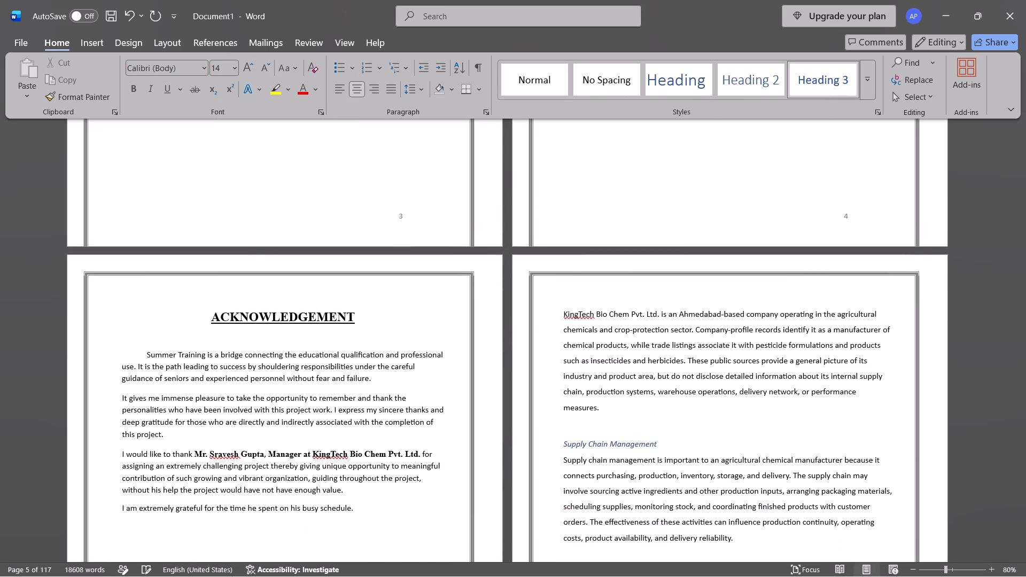
scroll(241, 457, down, 1)
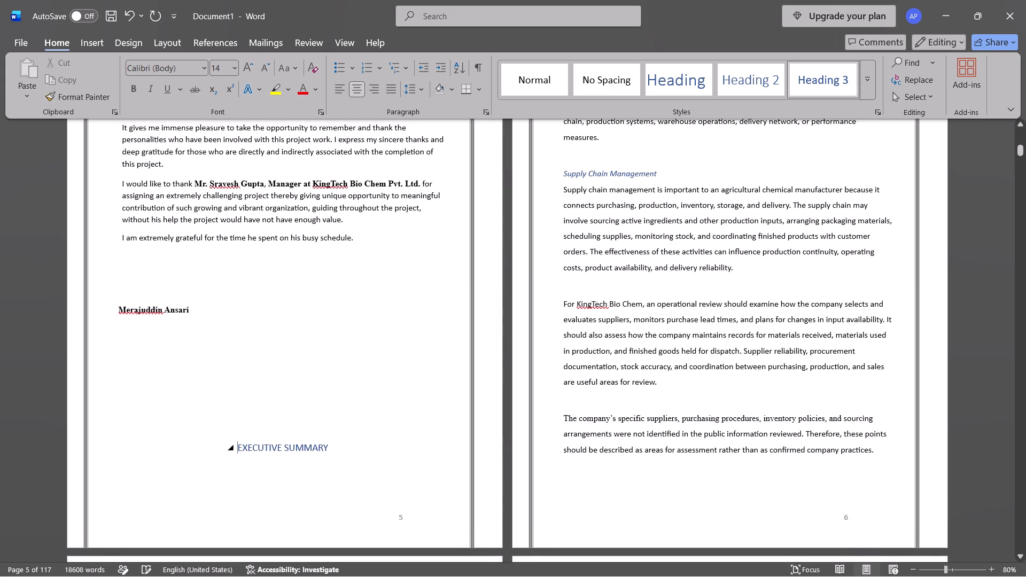
key(Return)
key(Return)
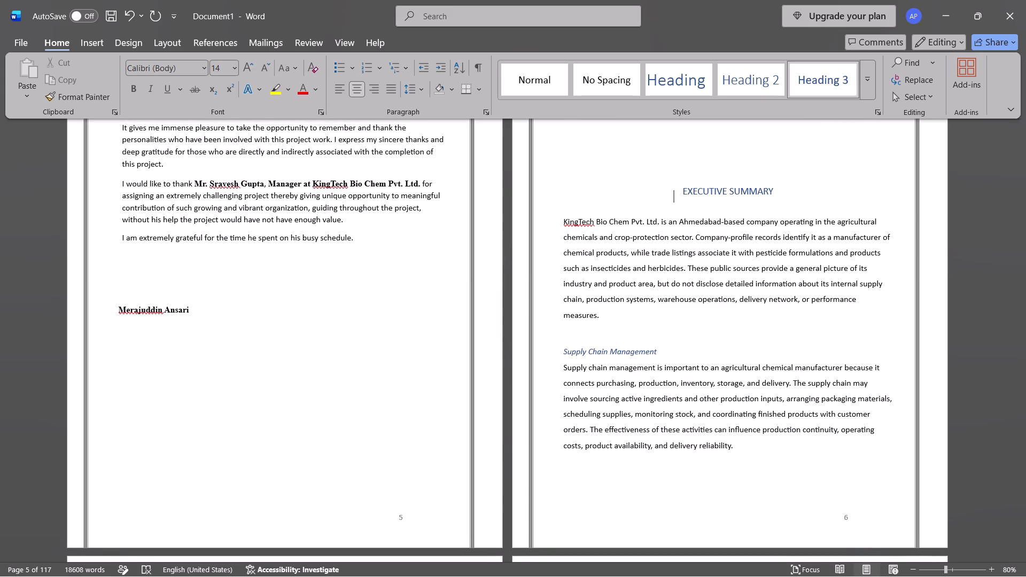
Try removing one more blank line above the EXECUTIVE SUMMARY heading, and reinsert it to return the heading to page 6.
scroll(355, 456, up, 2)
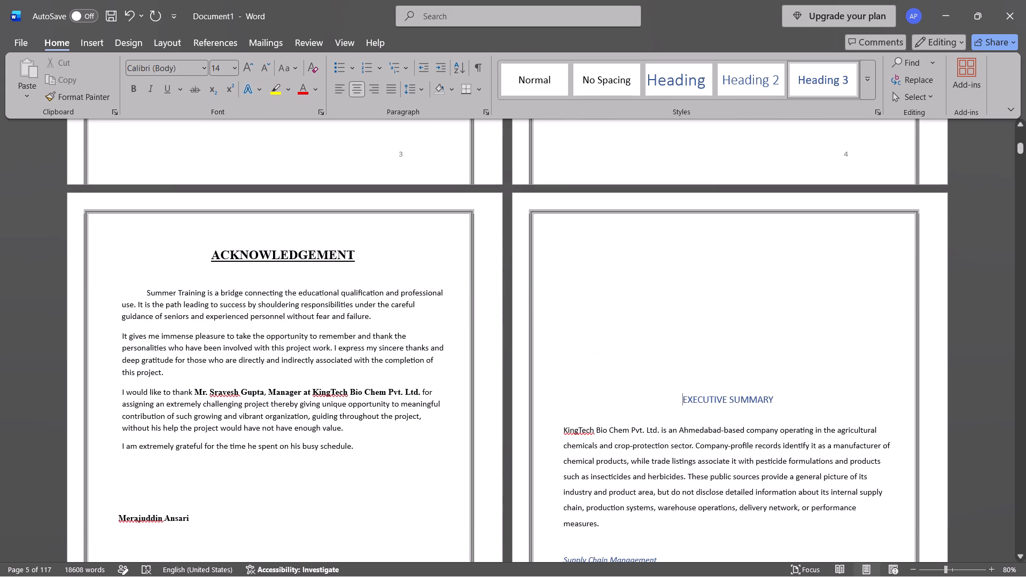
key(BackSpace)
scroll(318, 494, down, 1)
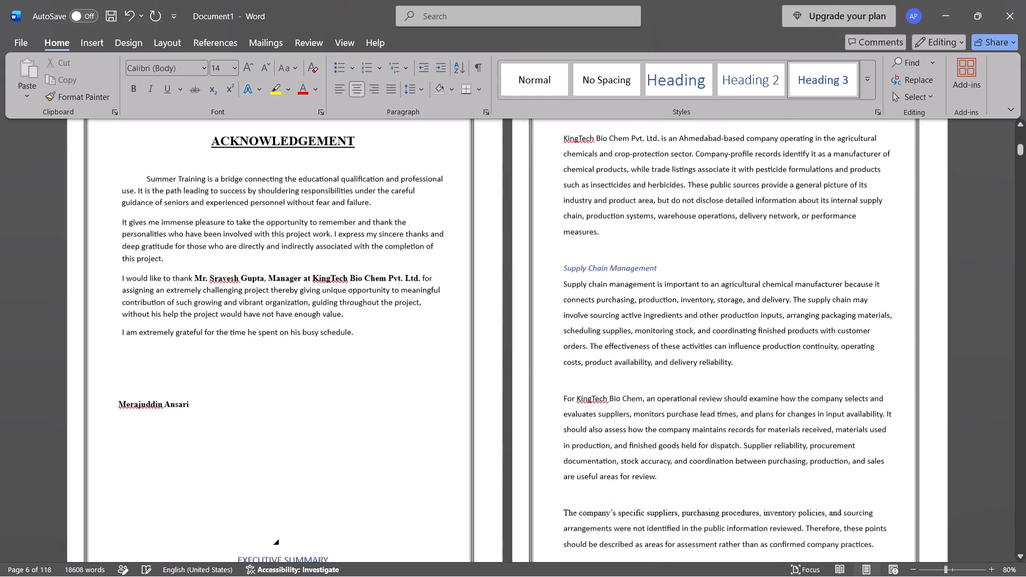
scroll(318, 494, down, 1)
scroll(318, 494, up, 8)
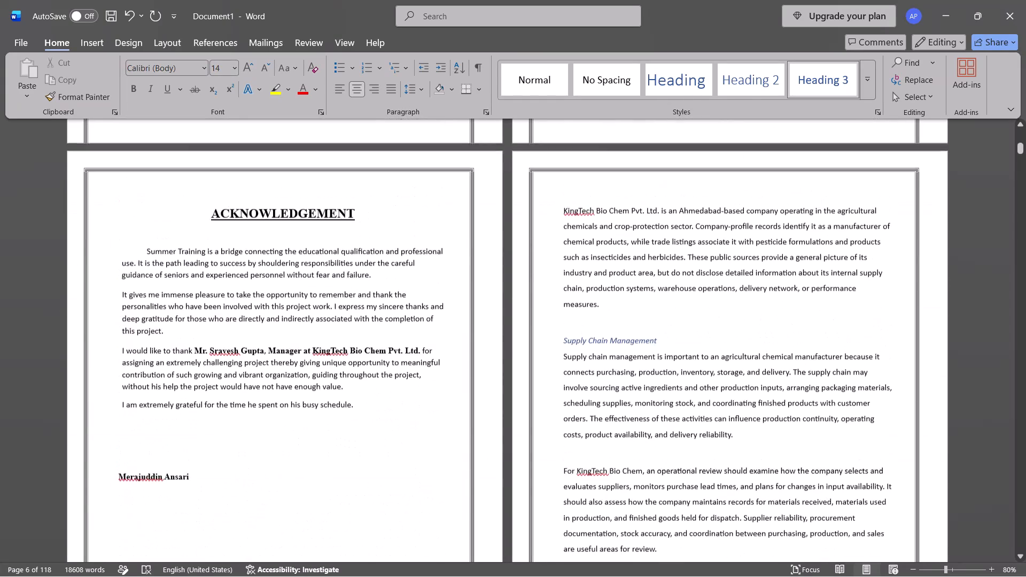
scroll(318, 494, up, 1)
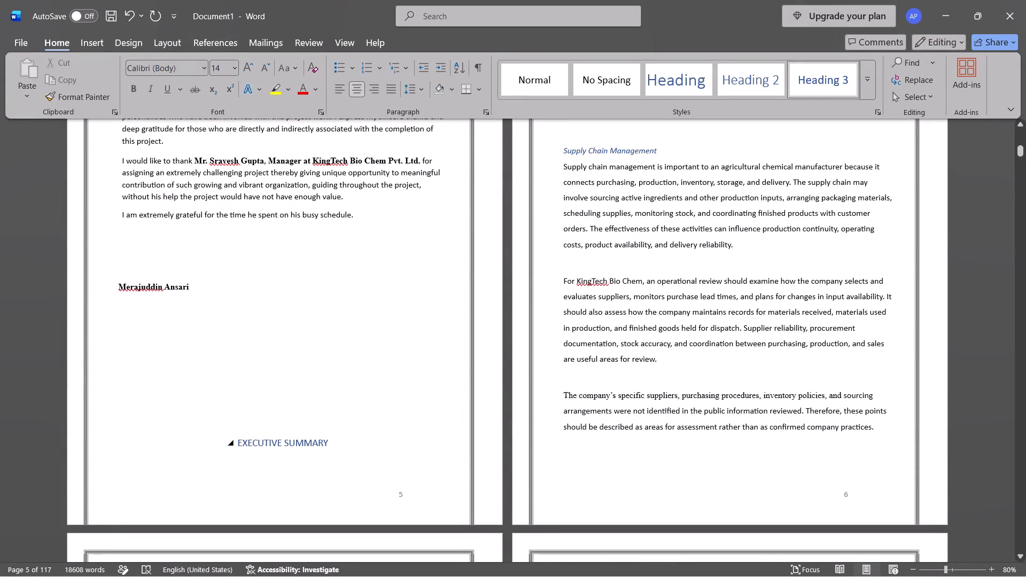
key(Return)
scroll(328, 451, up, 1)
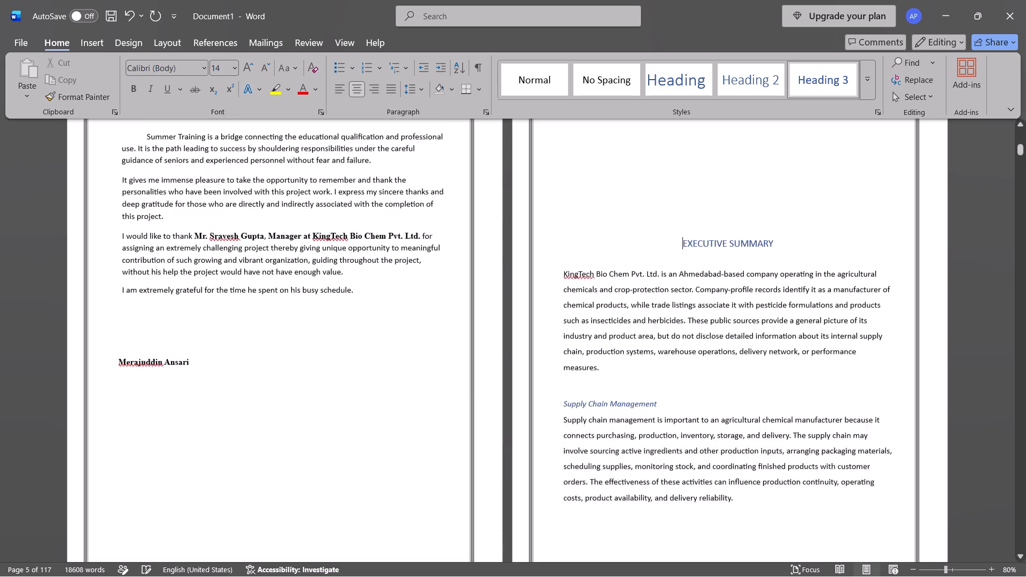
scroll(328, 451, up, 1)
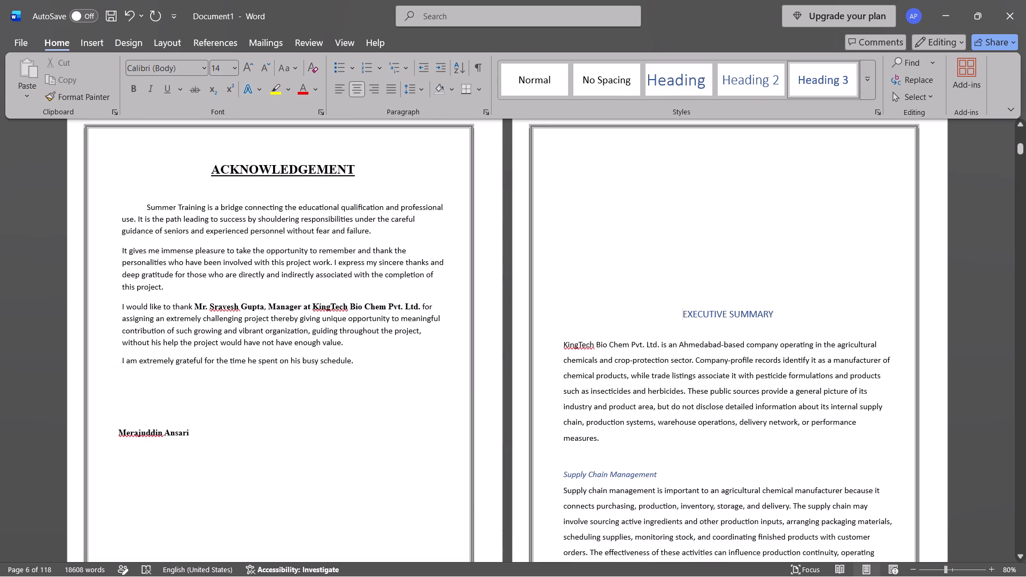
Delete one blank line above the EXECUTIVE SUMMARY heading so it moves back to page 5.
key(BackSpace)
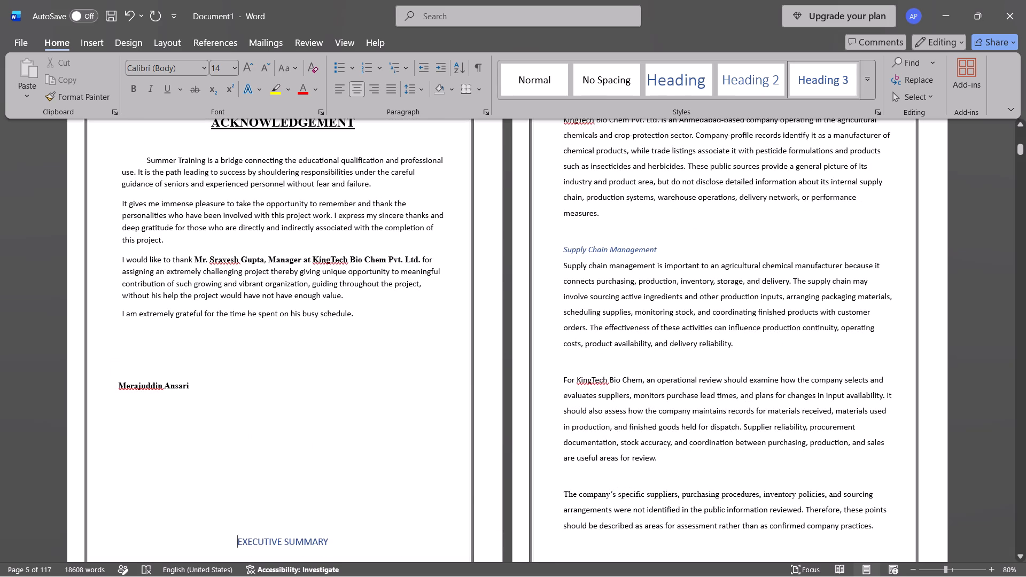
Copy the EXECUTIVE SUMMARY heading from page 5 onto a new centred line above the first paragraph of page 6.
scroll(824, 444, up, 1)
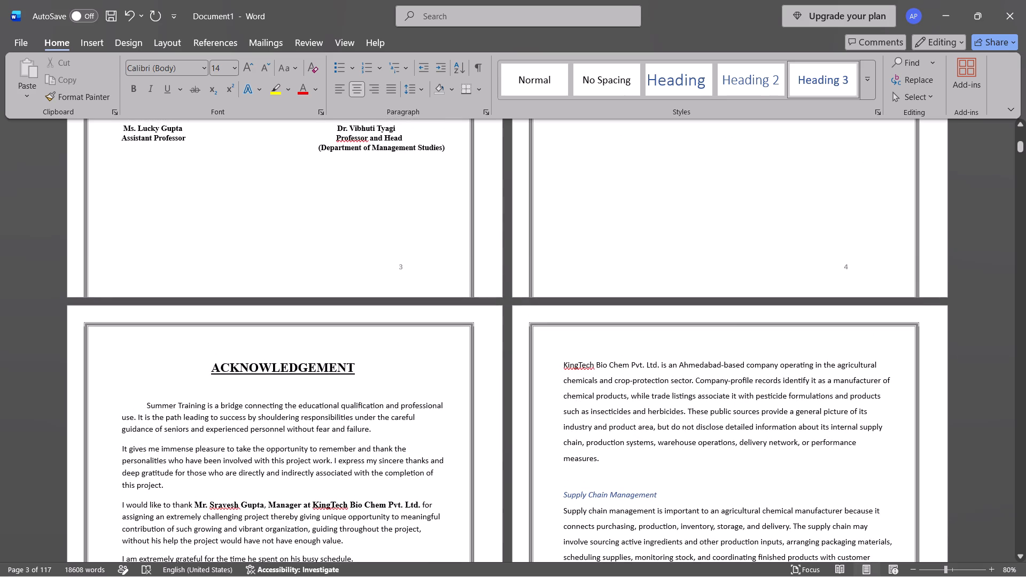
click(561, 364)
key(Return)
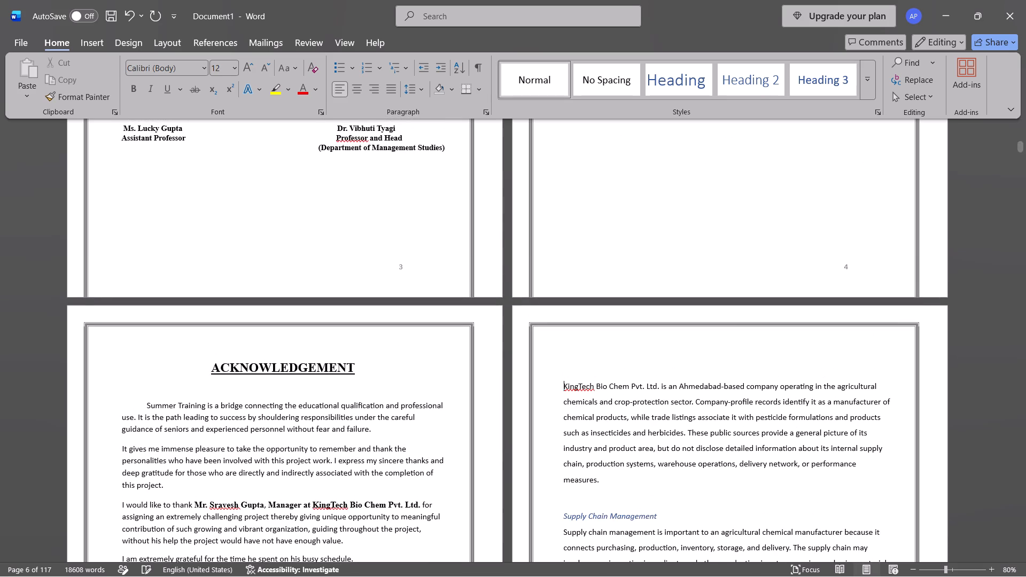
scroll(473, 409, down, 1)
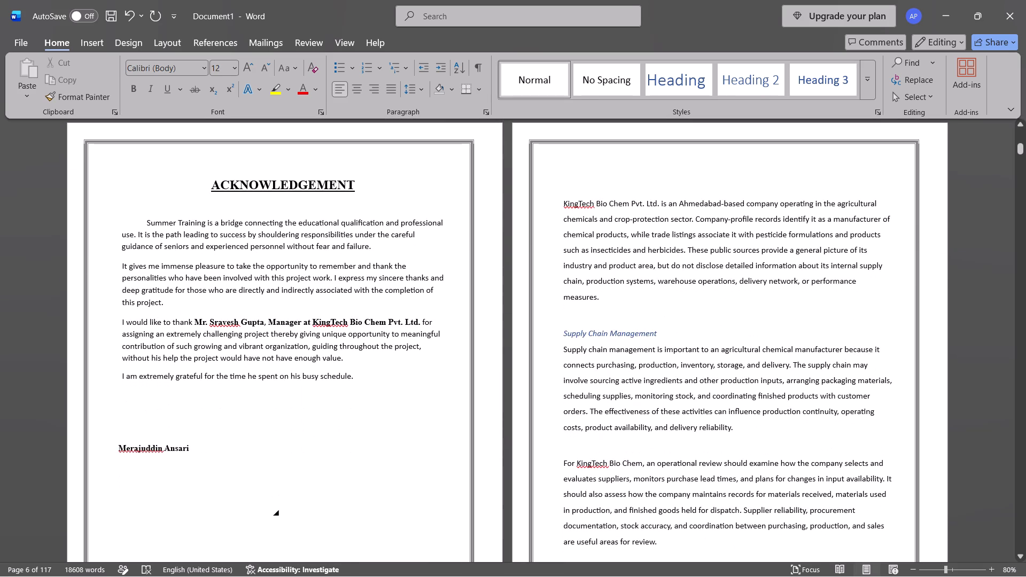
scroll(348, 521, down, 1)
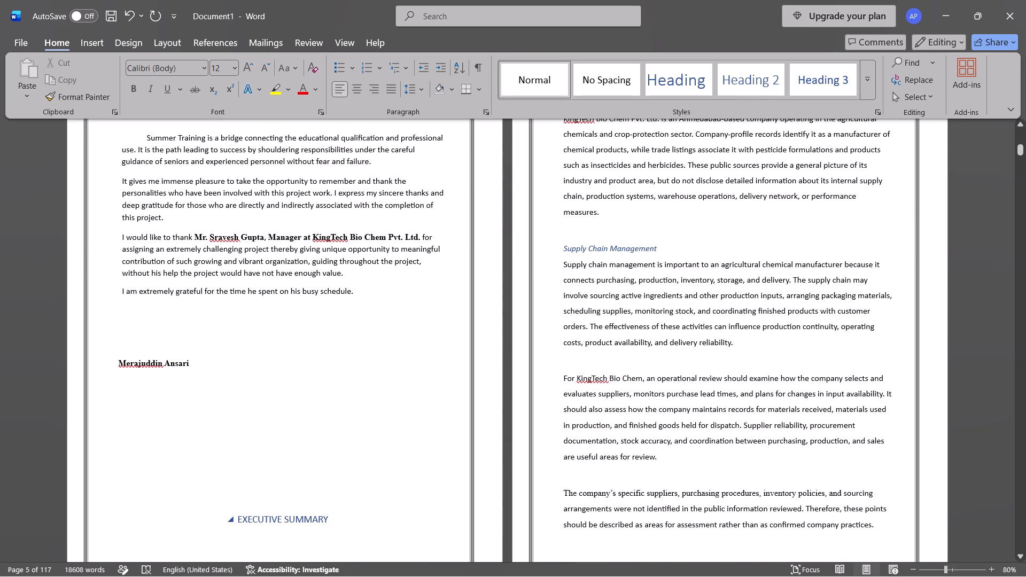
drag(236, 516, 332, 532)
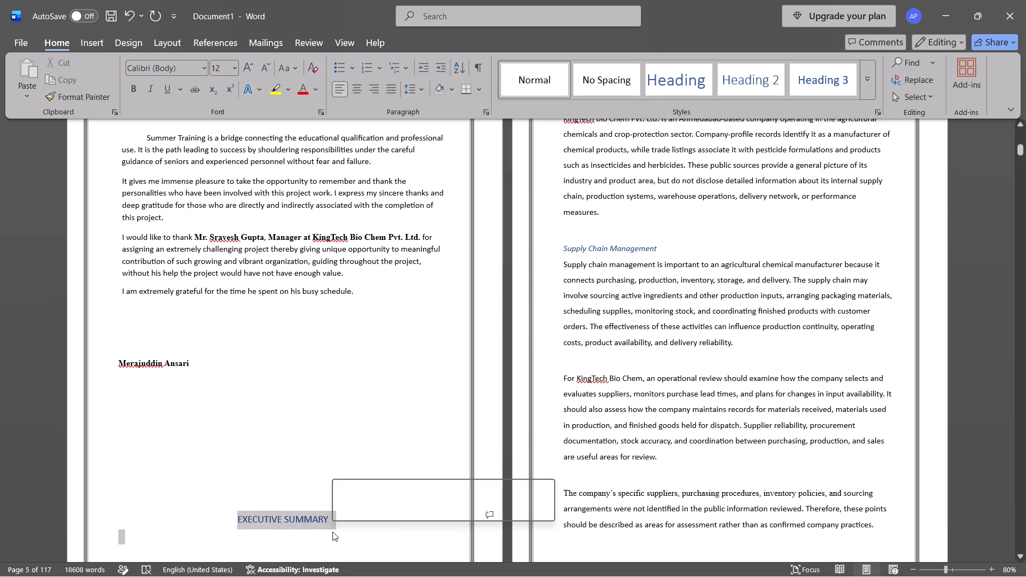
key(ctrl+c)
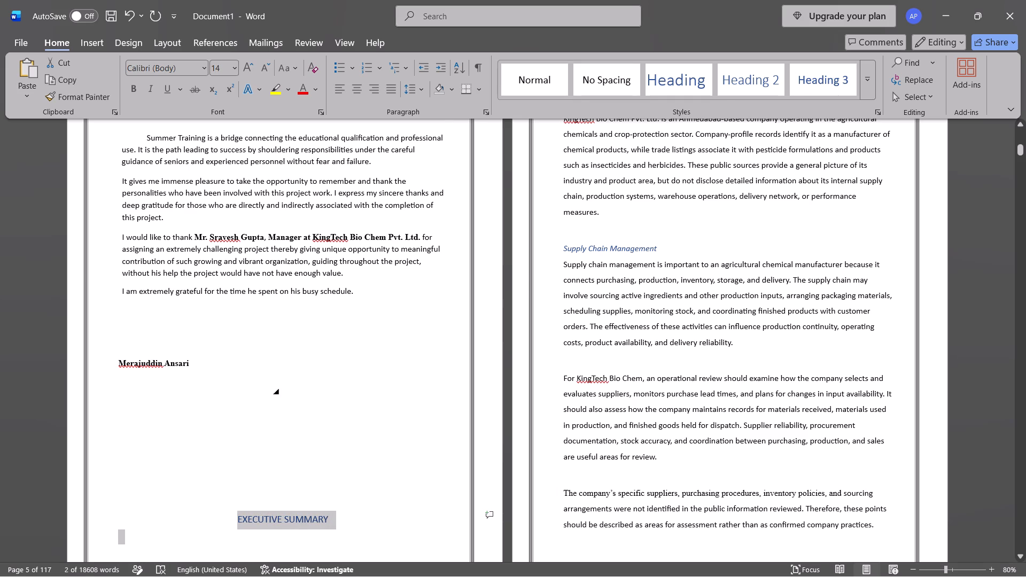
scroll(571, 272, up, 1)
click(626, 340)
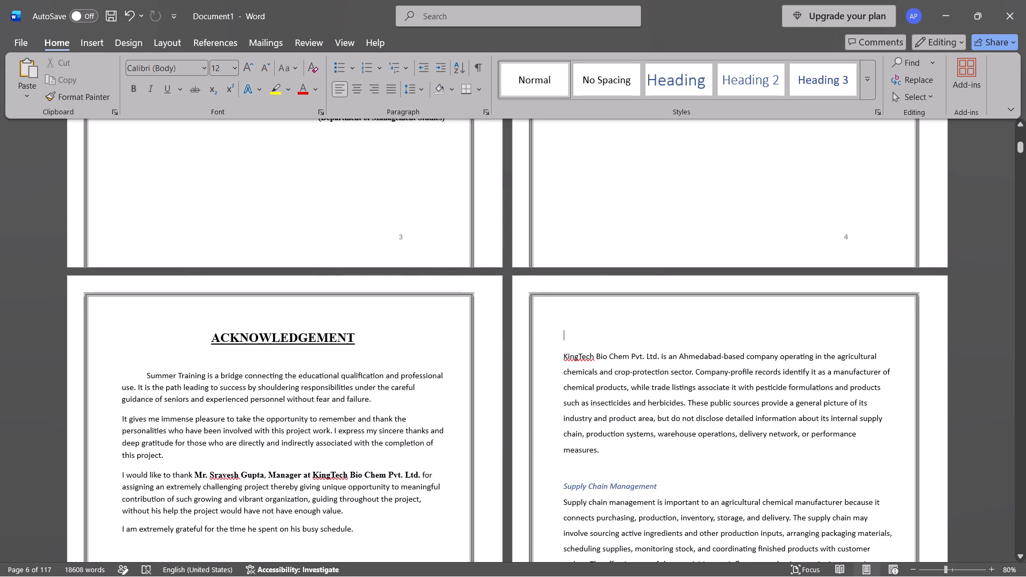
key(ctrl+e)
key(ctrl+v)
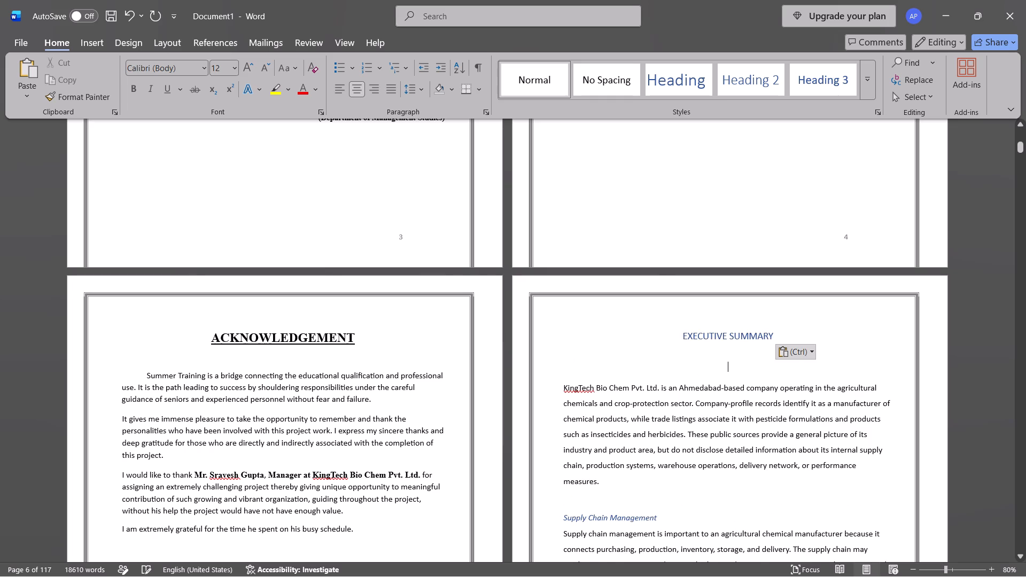
Remove the extra blank lines between the copied EXECUTIVE SUMMARY heading and the first paragraph on page 6.
key(BackSpace)
key(BackSpace)
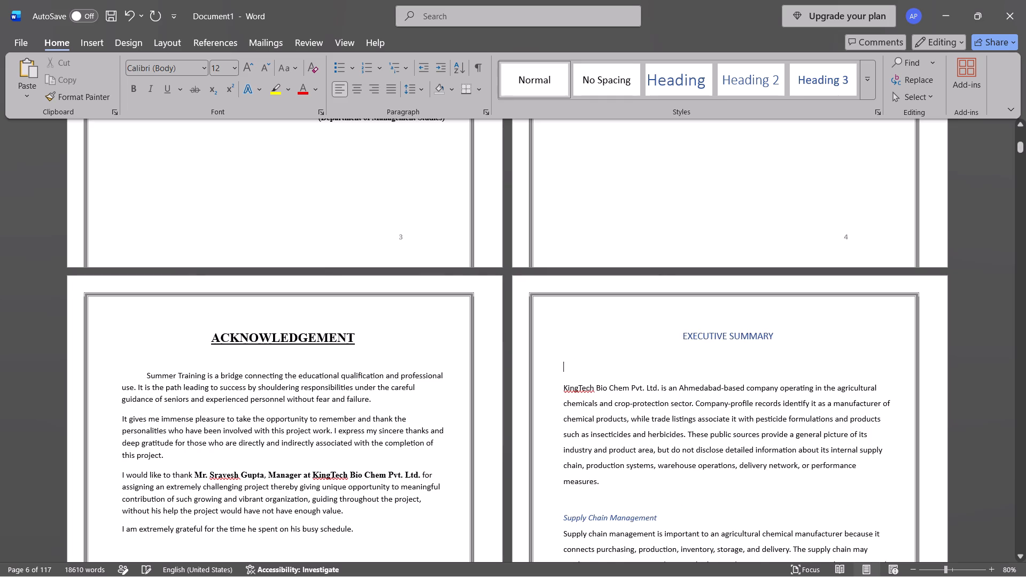
key(BackSpace)
key(BackSpace)
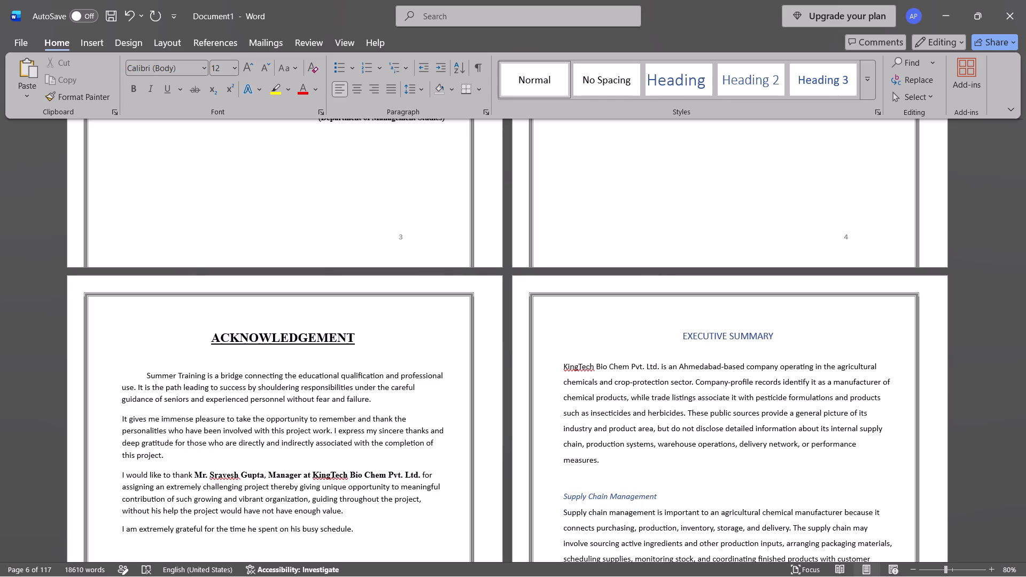
Delete the original EXECUTIVE SUMMARY heading from page 5, keeping a blank line there so the copy stays on page 6.
scroll(770, 412, down, 2)
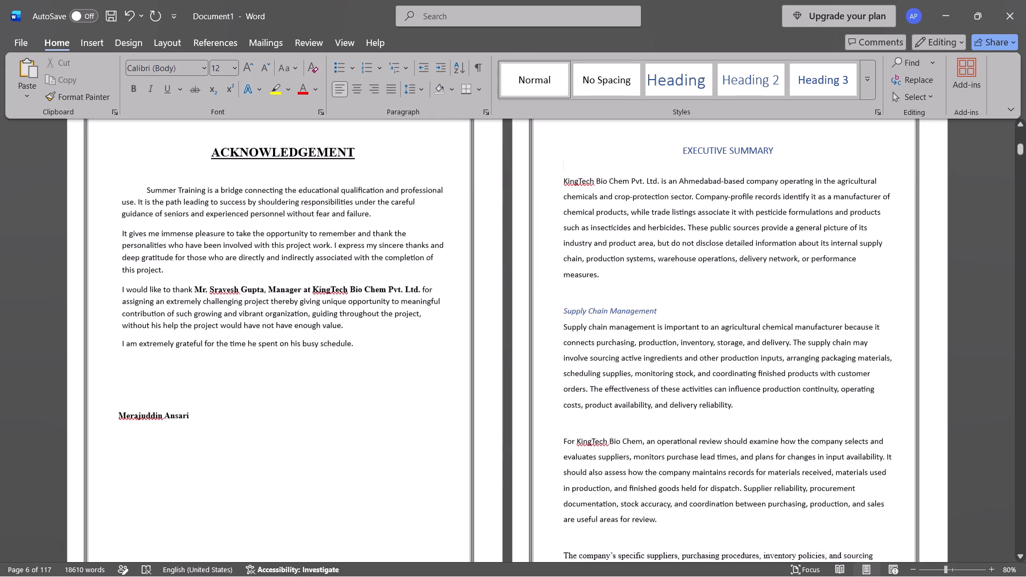
scroll(770, 397, down, 1)
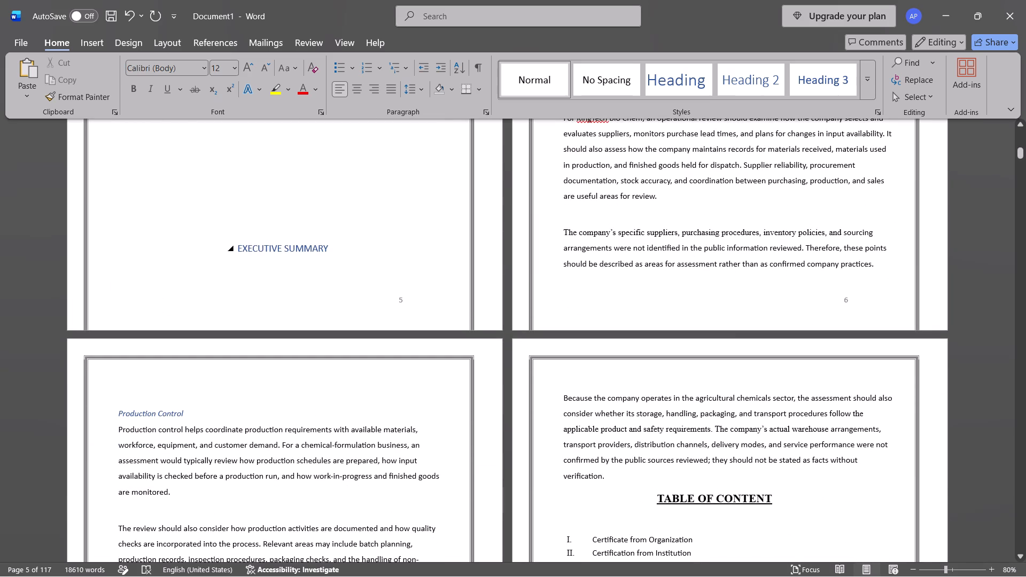
drag(332, 253, 211, 252)
key(BackSpace)
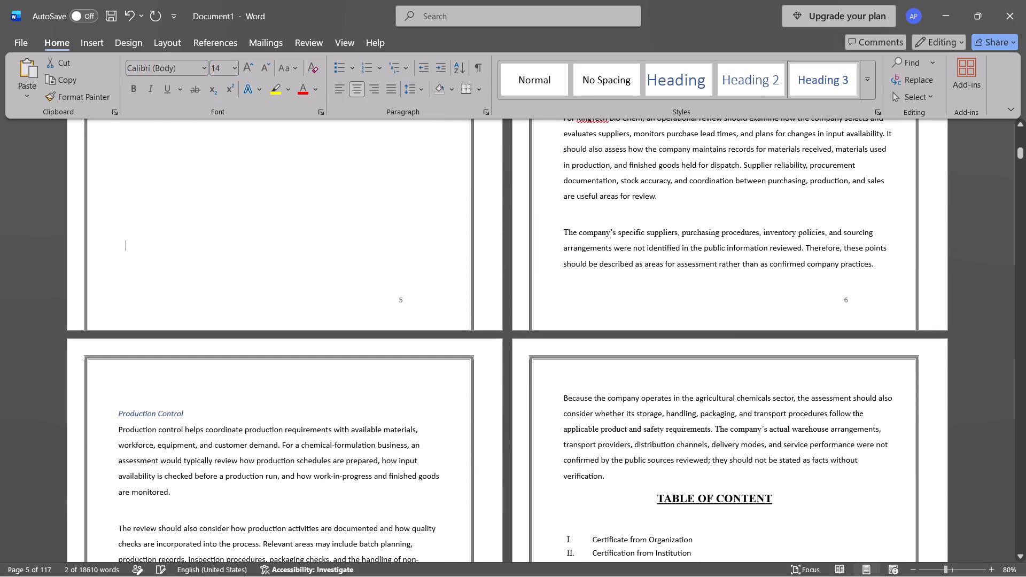
key(BackSpace)
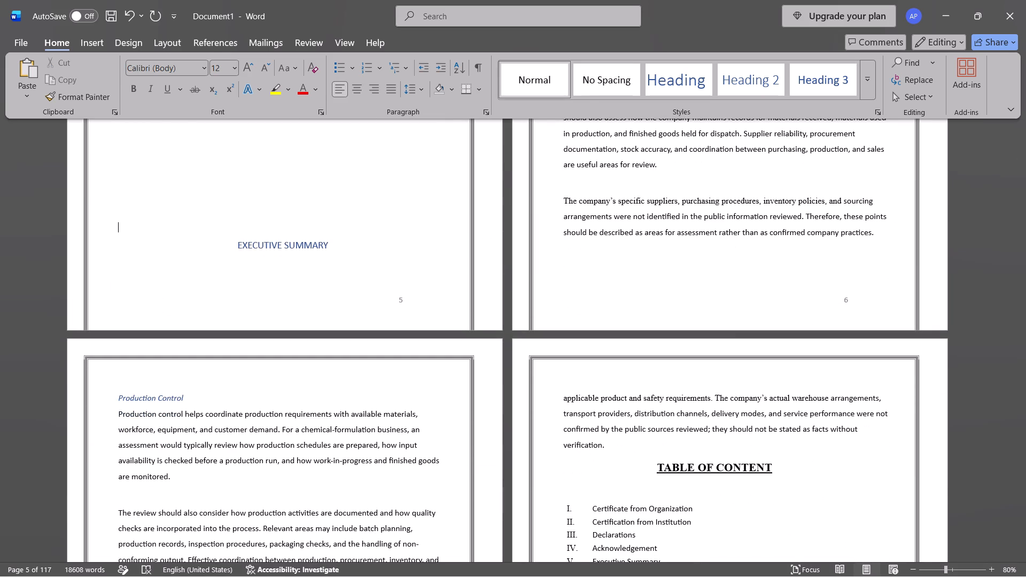
key(Return)
Review pages 3 to 8 to check the page layout and where each section starts.
scroll(428, 241, up, 2)
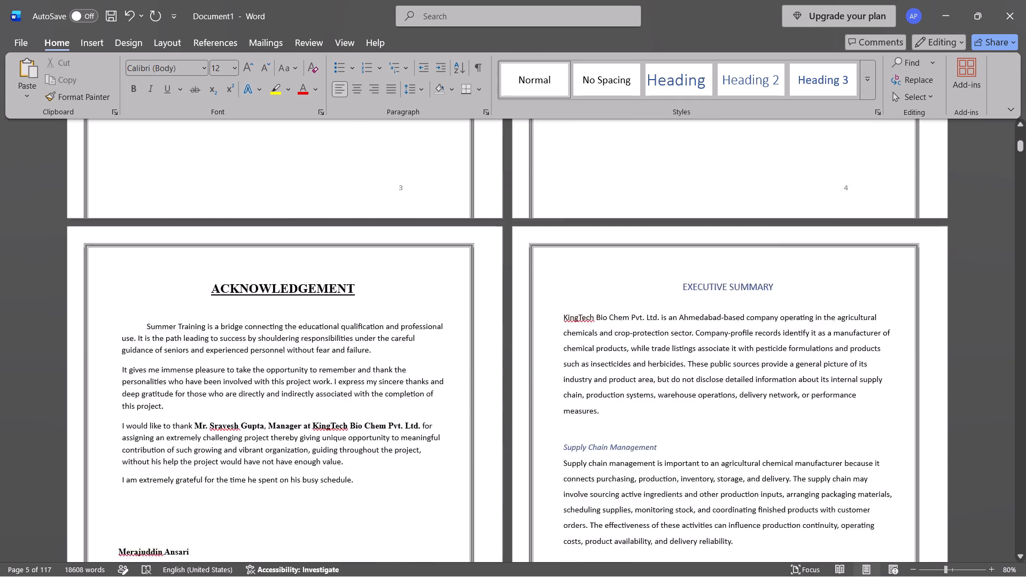
scroll(428, 241, up, 1)
scroll(428, 241, down, 1)
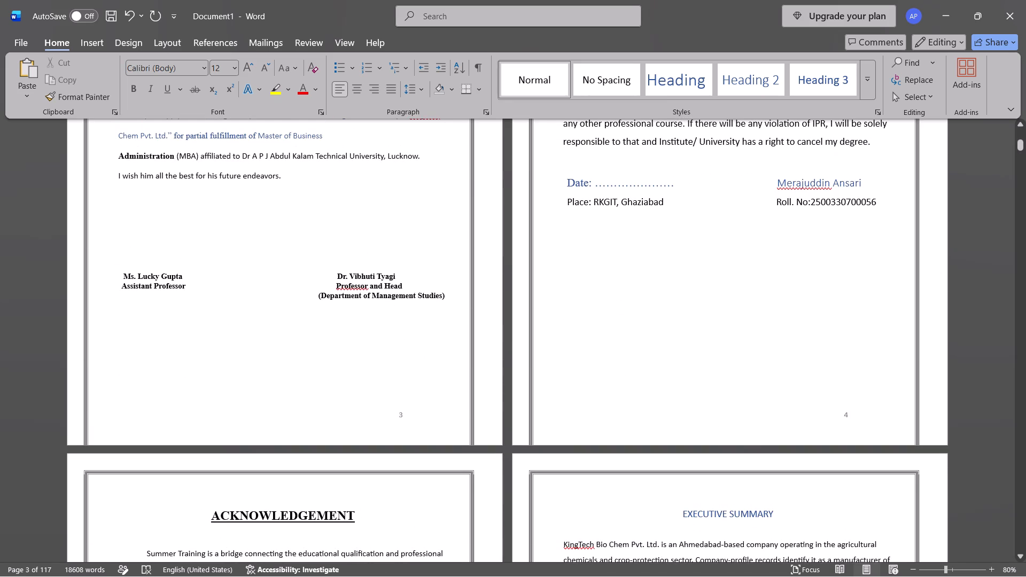
scroll(647, 279, down, 2)
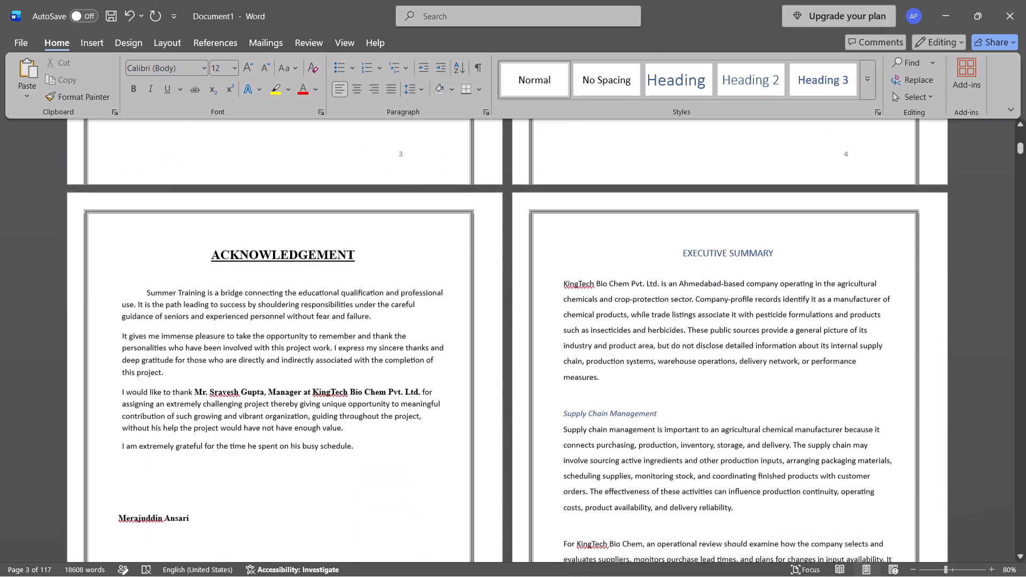
scroll(647, 279, down, 1)
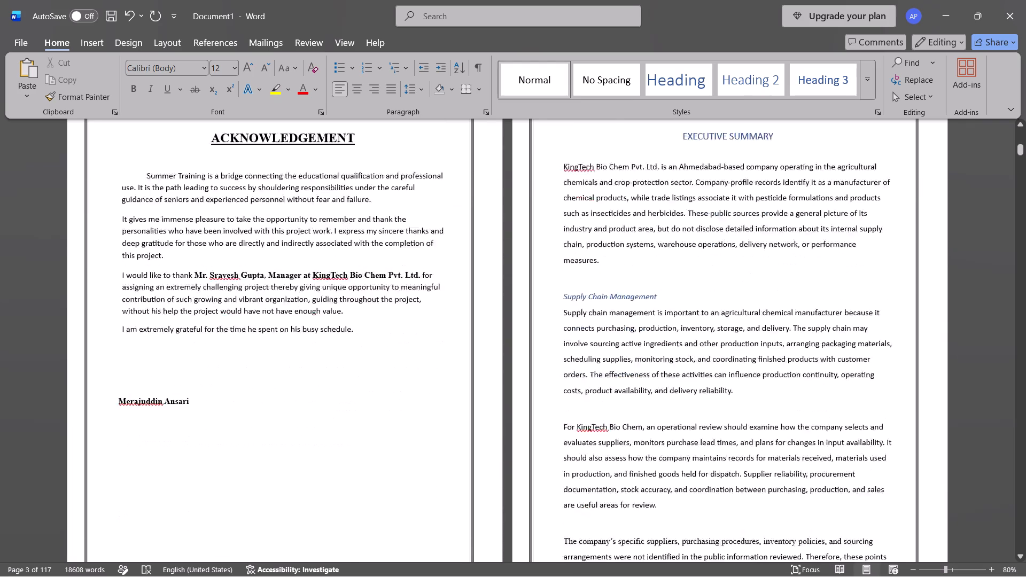
scroll(647, 279, down, 3)
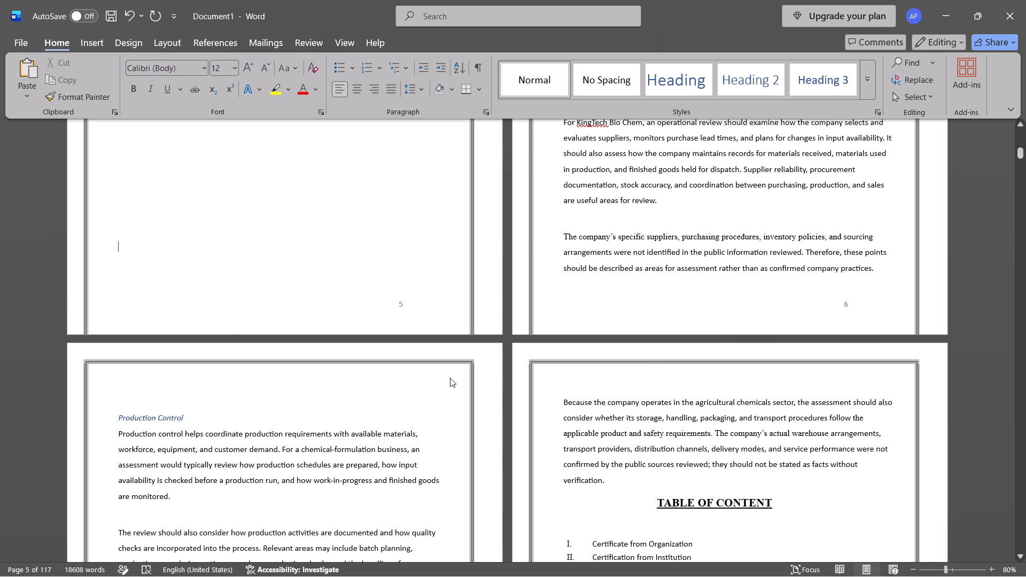
scroll(450, 378, down, 2)
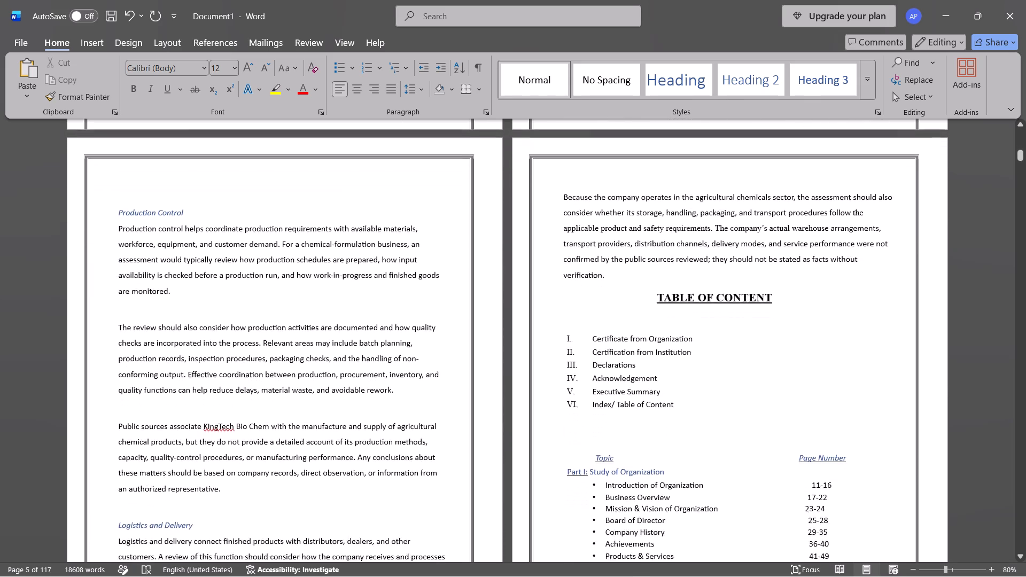
scroll(450, 378, down, 2)
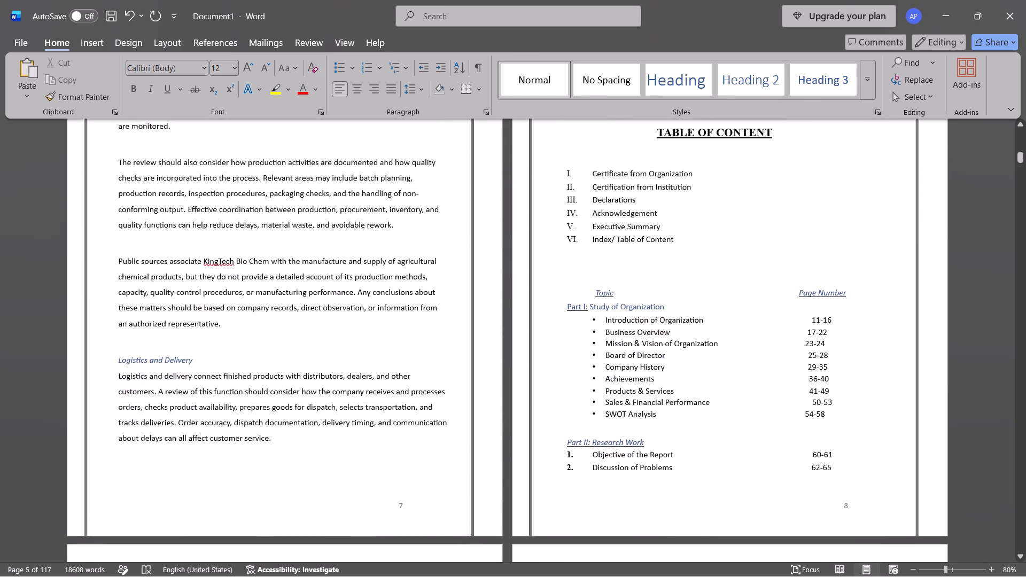
scroll(450, 378, down, 1)
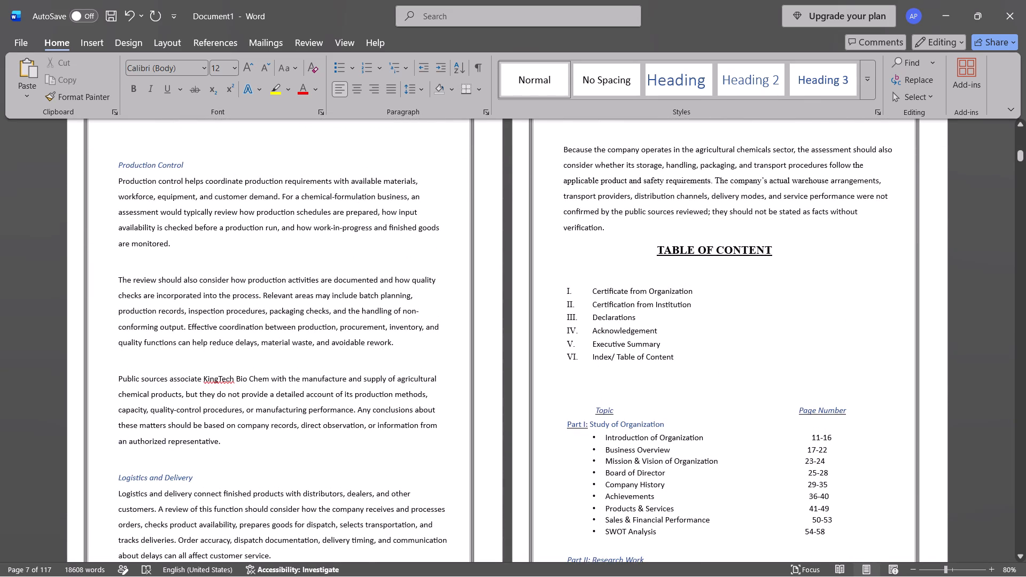
Remove the blank space before the "Because the company operates" paragraph so it begins under the Logistics and Delivery text on page 7.
scroll(527, 333, up, 1)
click(559, 402)
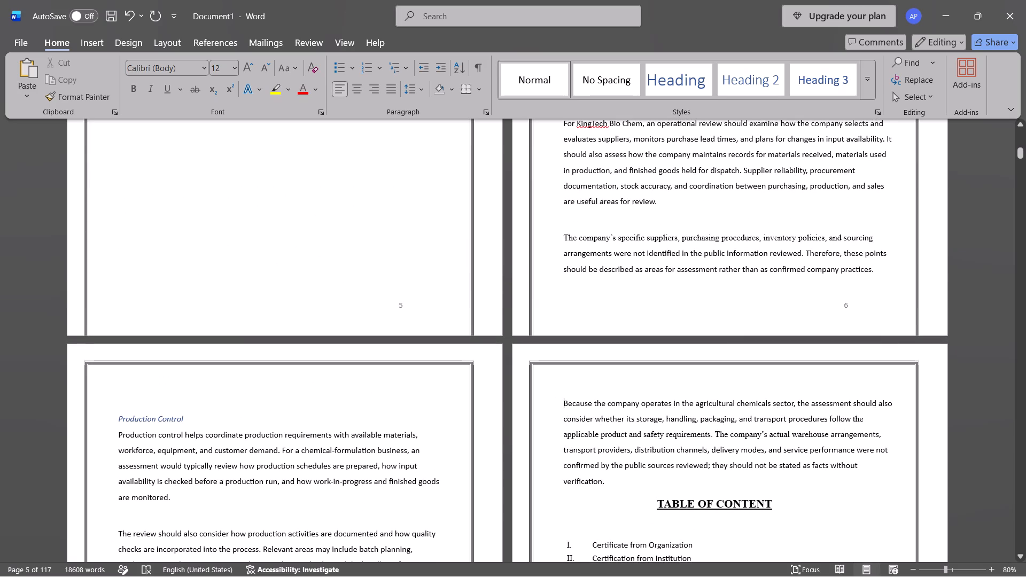
key(BackSpace)
key(BackSpace)
key(BackSpace)
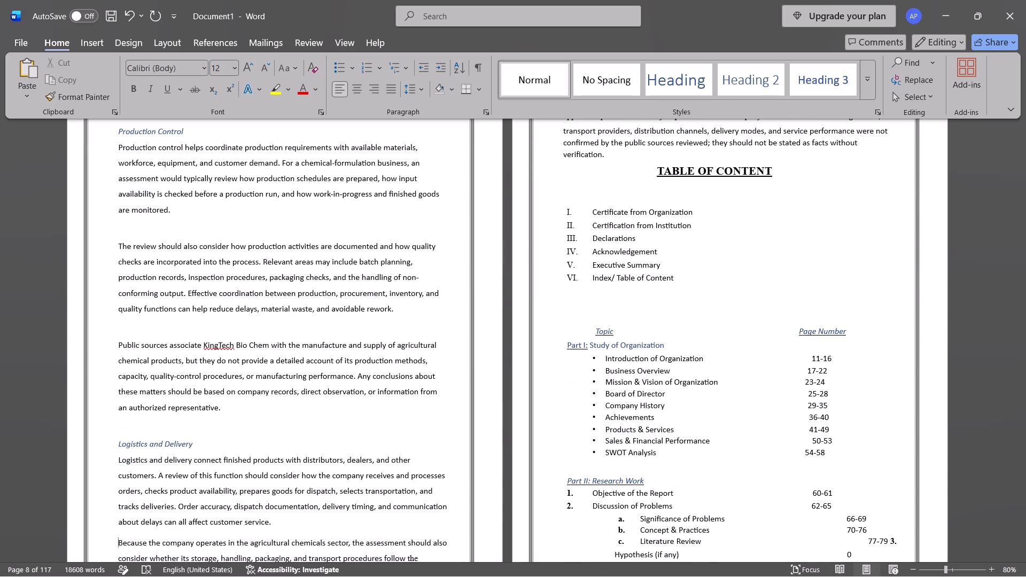
Delete the word "the" before "applicable product and safety requirements" in the paragraph running from page 7 to page 8.
scroll(465, 441, right, 1)
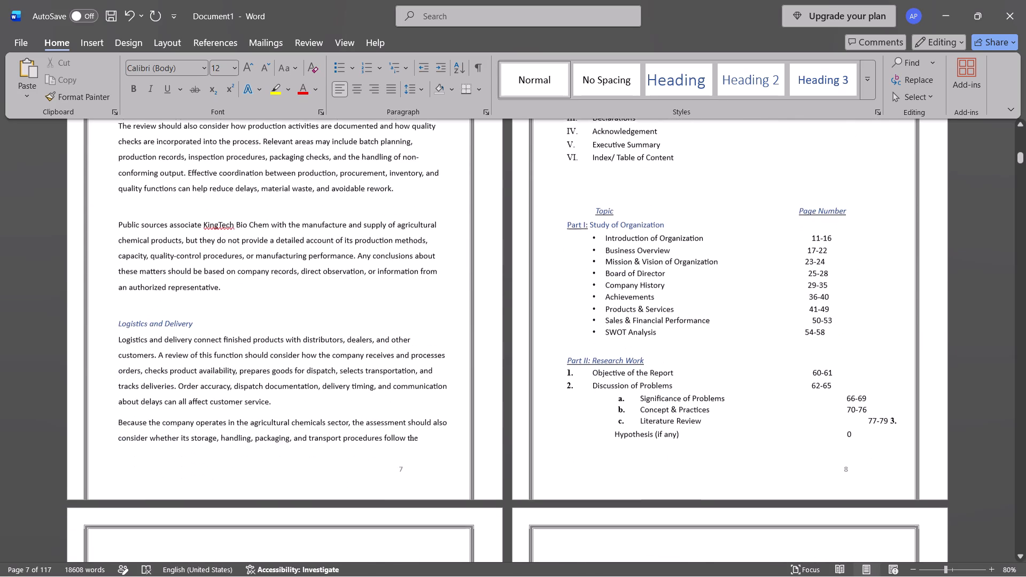
scroll(465, 441, right, 1)
scroll(465, 441, up, 1)
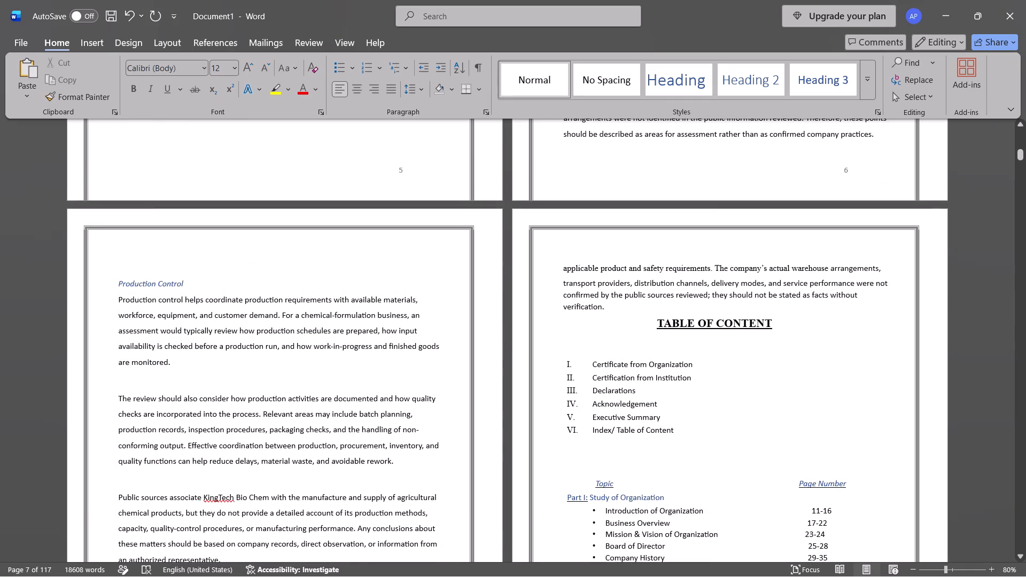
click(562, 267)
key(BackSpace)
key(BackSpace)
key(BackSpace)
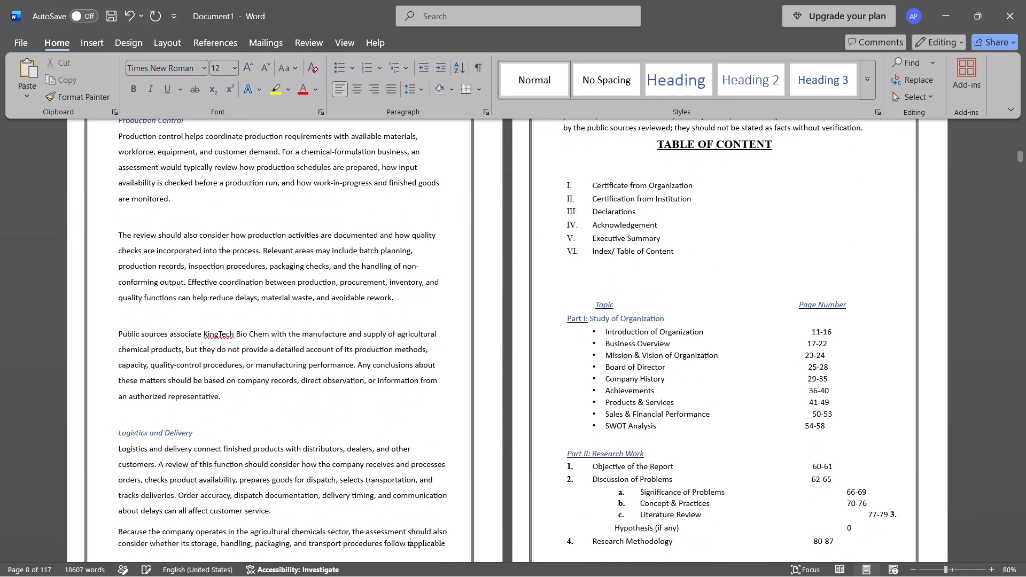
key(BackSpace)
Review the pages from ACKNOWLEDGEMENT through TABLE OF CONTENT to check how the text falls across them.
scroll(562, 267, up, 3)
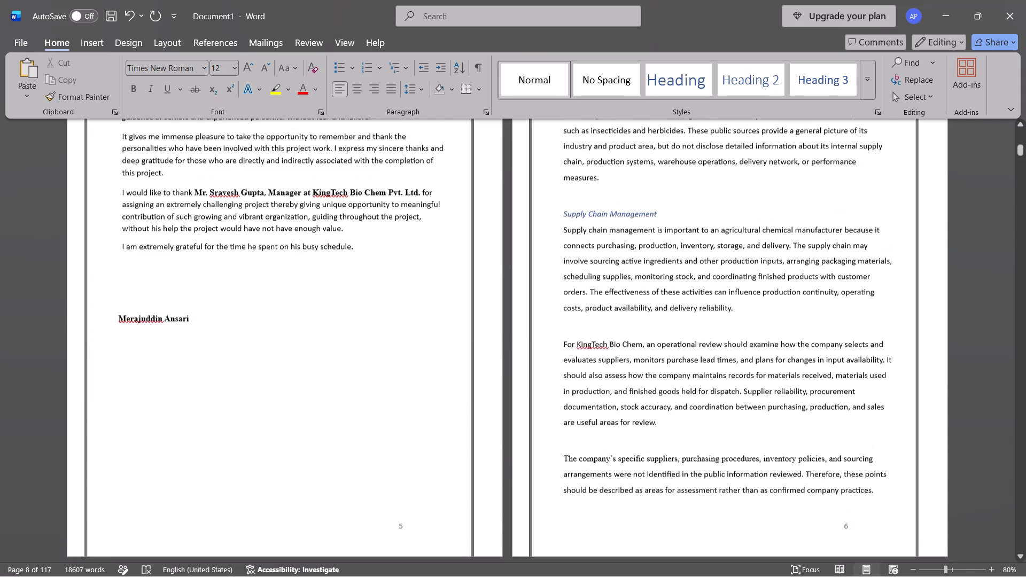
scroll(562, 267, up, 2)
scroll(562, 267, down, 1)
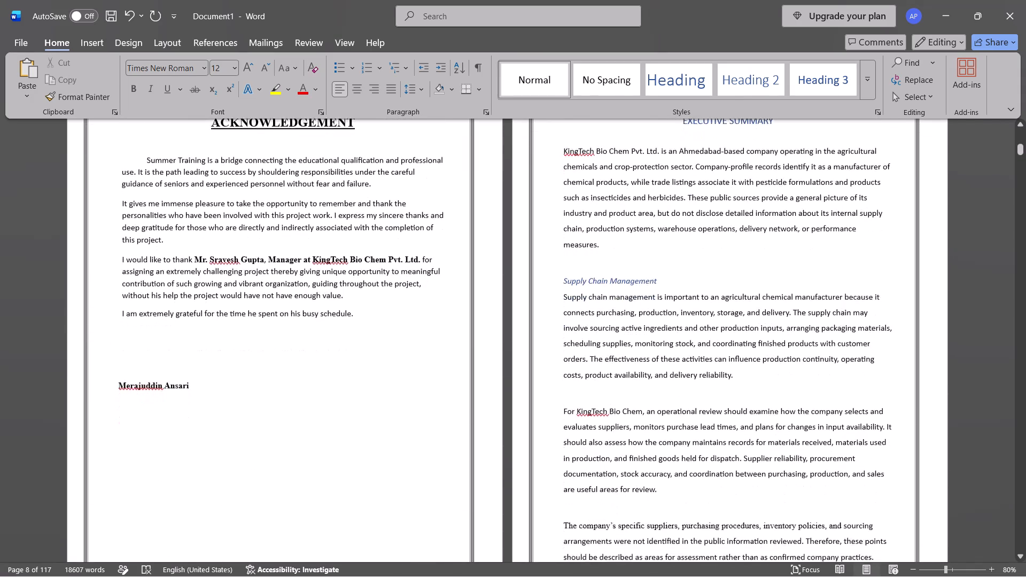
scroll(562, 267, down, 2)
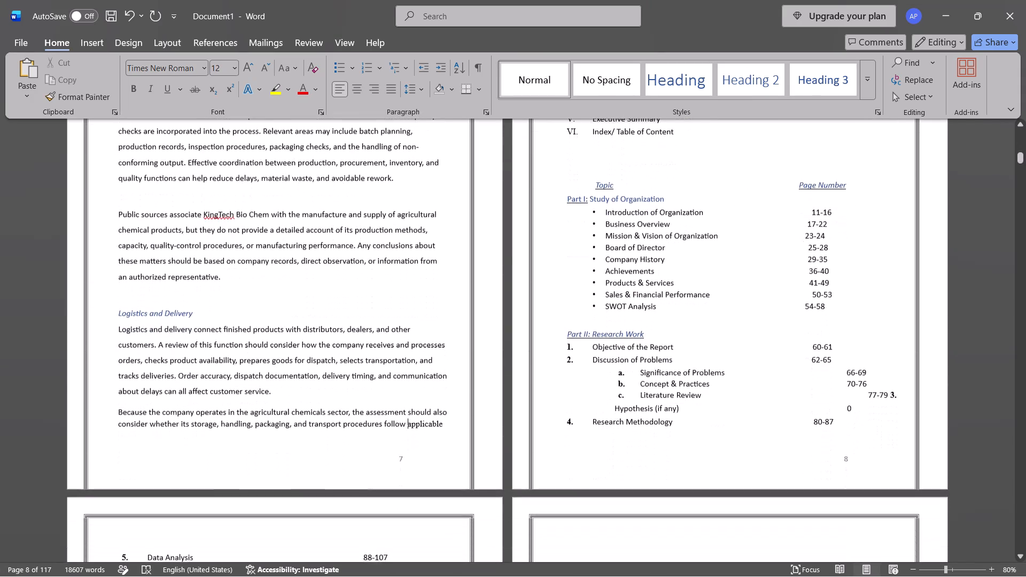
scroll(562, 267, down, 3)
scroll(562, 267, up, 3)
scroll(562, 267, down, 1)
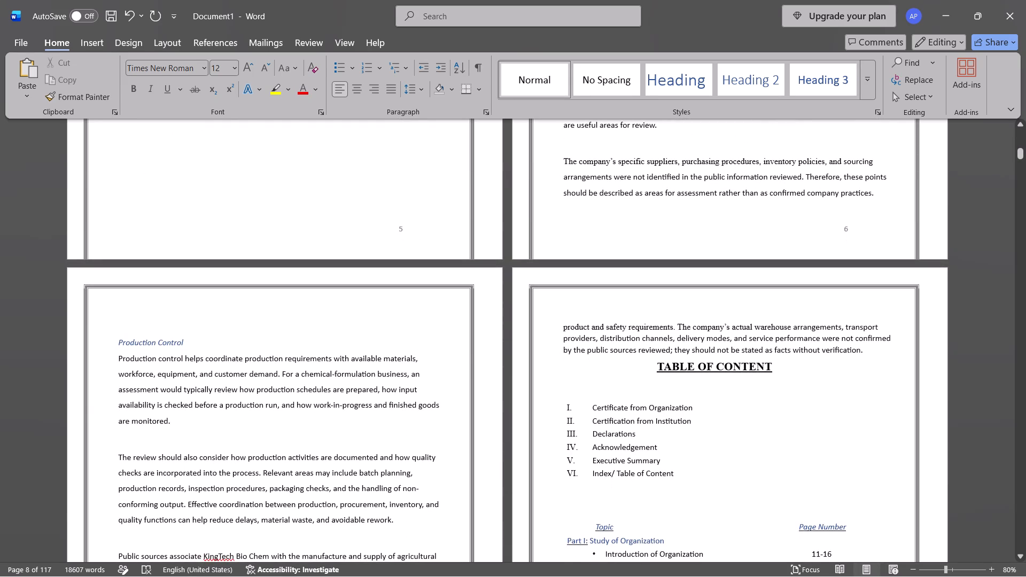
Push the TABLE OF CONTENT heading down with blank lines so it starts at the top of page 9.
click(654, 365)
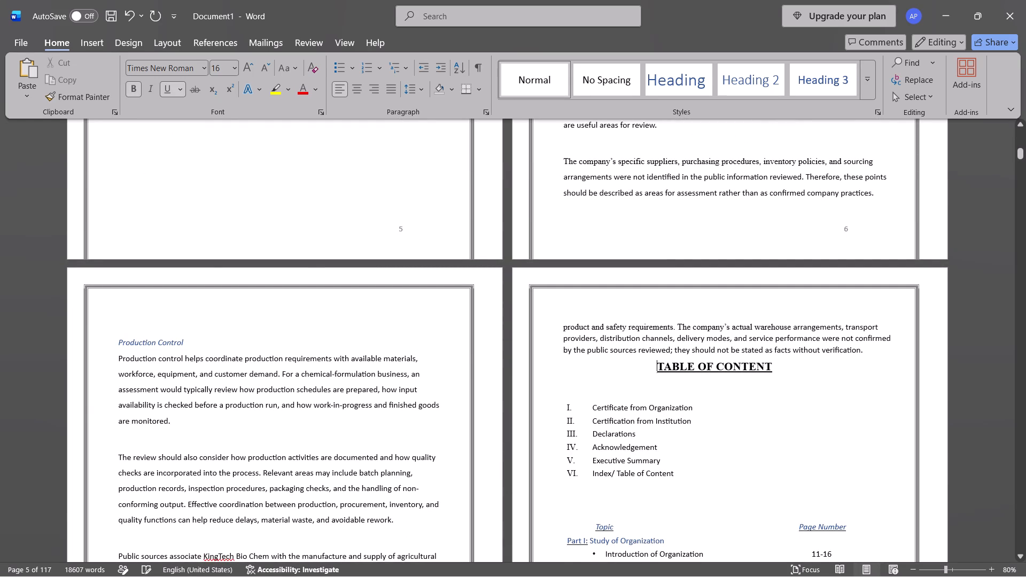
key(Return)
key(Return)
key(Return)
key(Return)
key(Return)
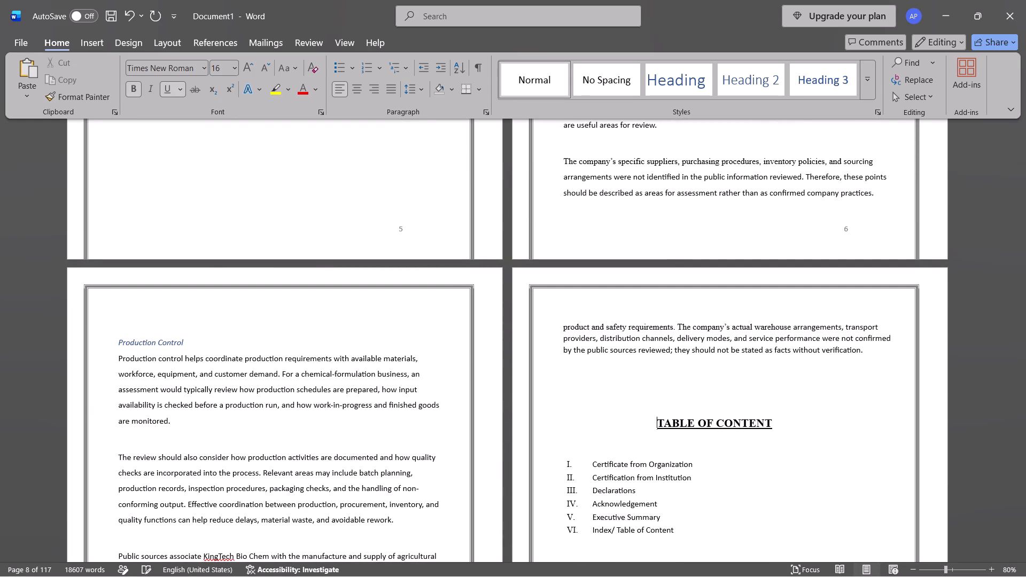
key(Return)
key(Return)
key(Return)
key(Return)
key(Return)
key(Return)
key(Return)
key(Return)
key(Return)
key(Return)
key(Return)
key(Return)
key(Return)
key(Return)
key(Return)
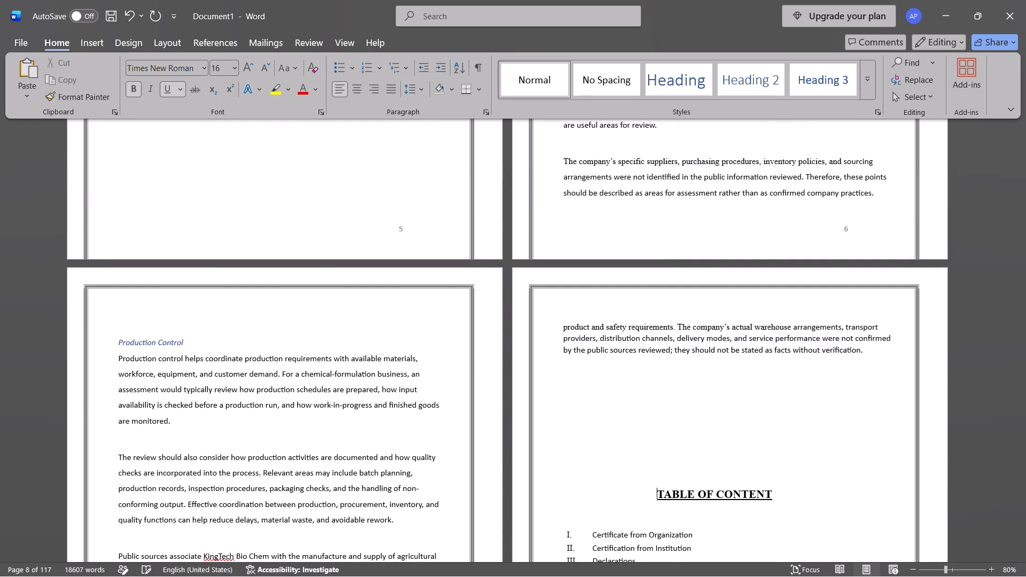
key(Return)
key(Return)
key(Return)
key(Return)
key(Return)
key(Return)
key(Return)
key(Return)
key(Return)
key(Return)
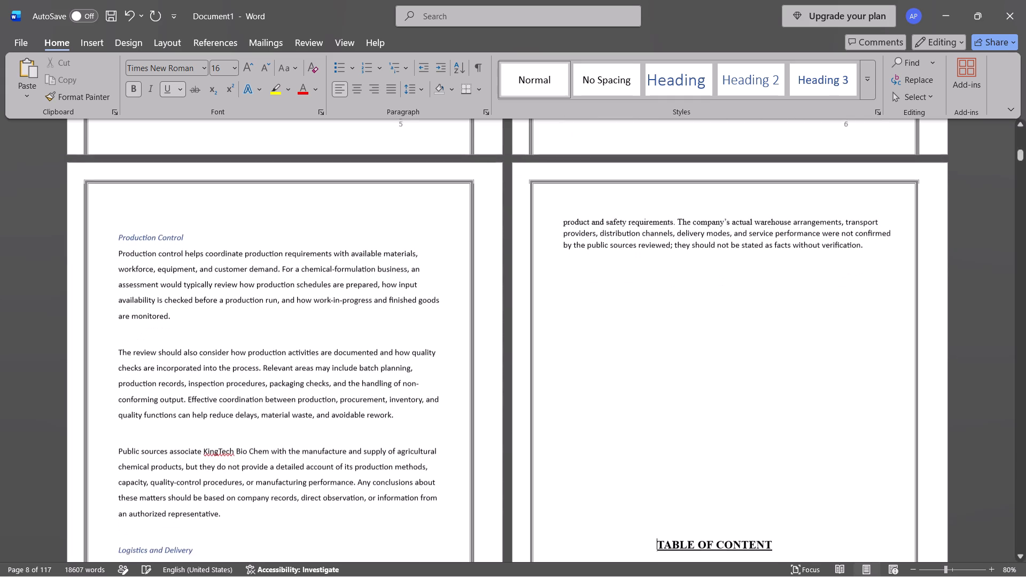
key(Return)
key(Return)
key(Return)
key(Return)
key(Return)
key(Return)
key(Return)
key(Return)
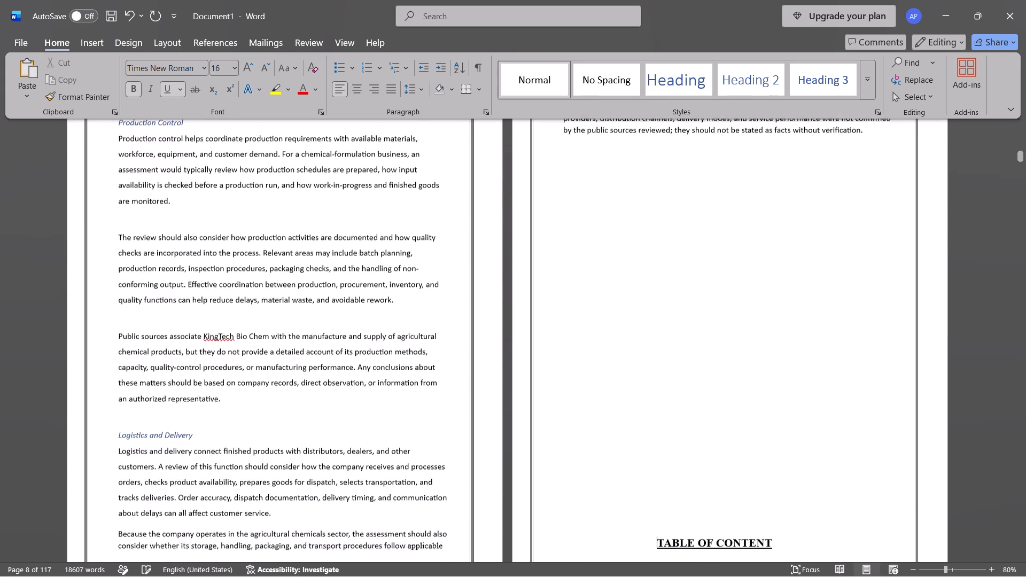
key(Return)
key(BackSpace)
key(BackSpace)
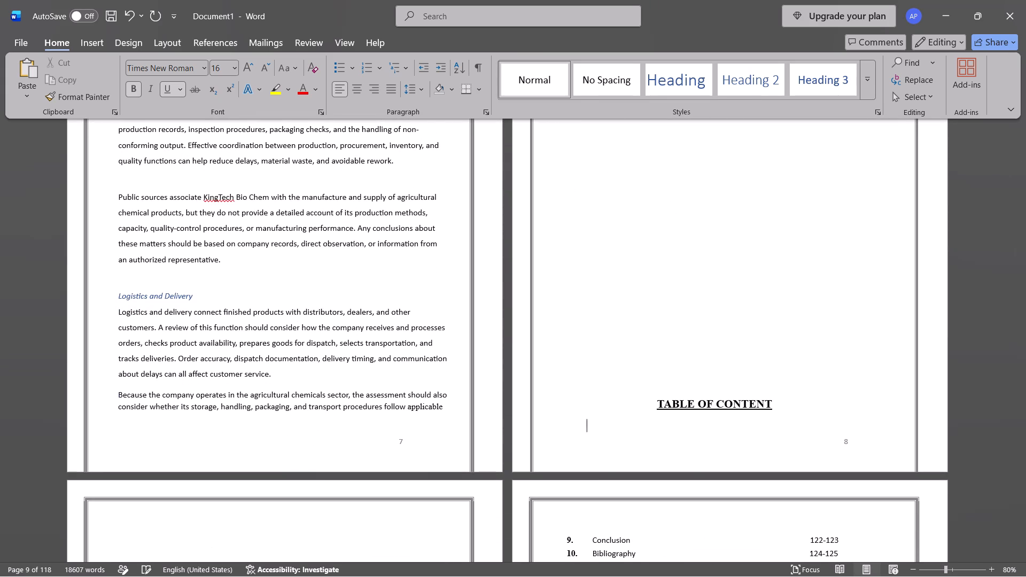
key(Return)
Try centering the entries under Part I: Study of Organization in the table of contents, and set them to left alignment instead.
scroll(654, 365, down, 1)
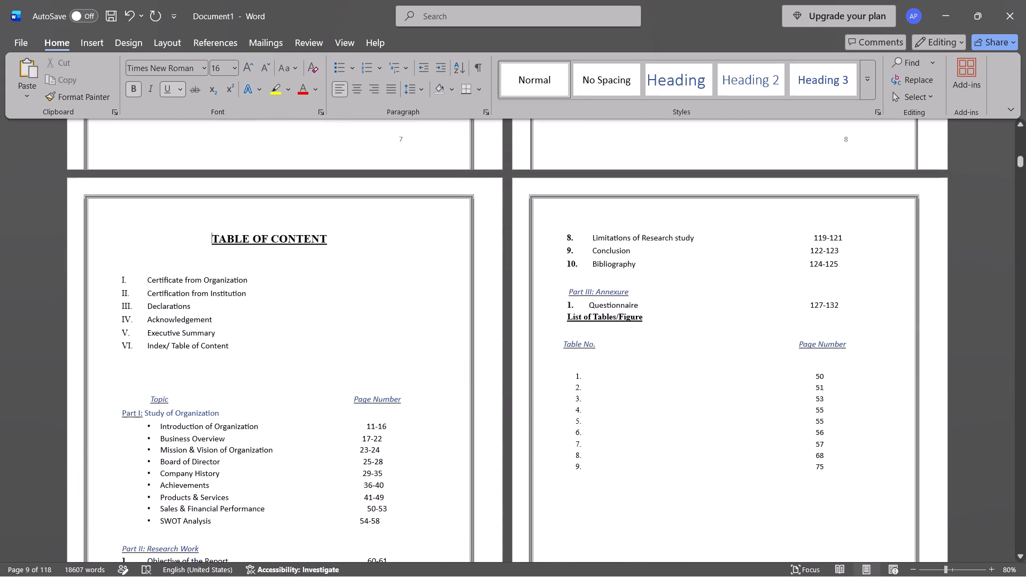
scroll(654, 365, down, 2)
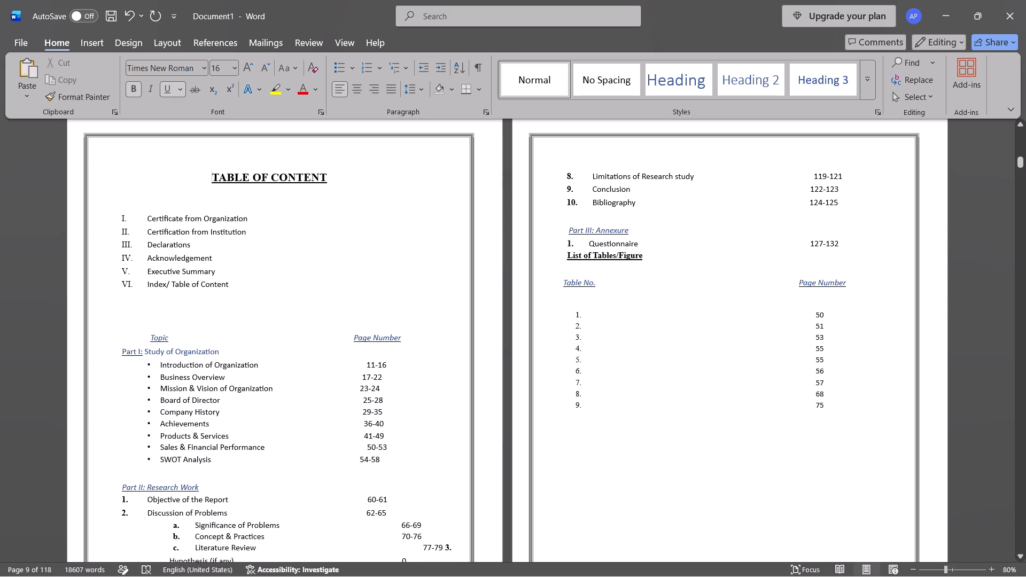
scroll(419, 386, down, 1)
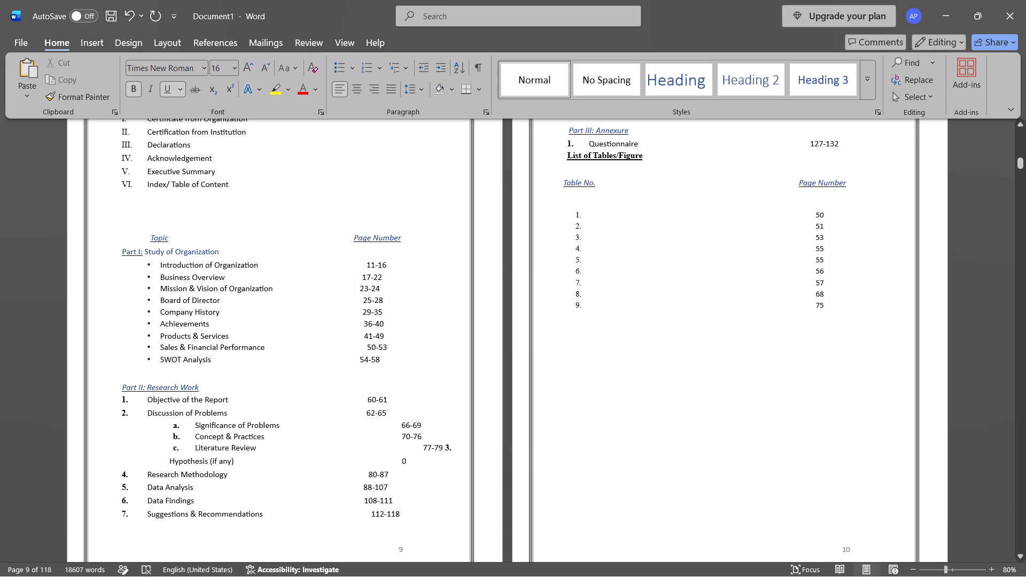
drag(362, 263, 397, 347)
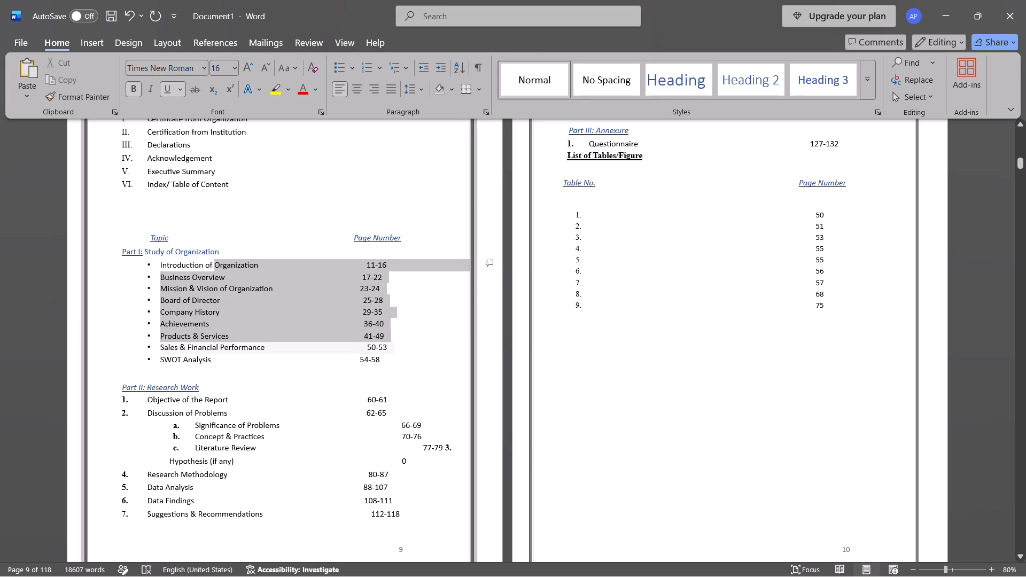
drag(397, 347, 399, 362)
click(399, 362)
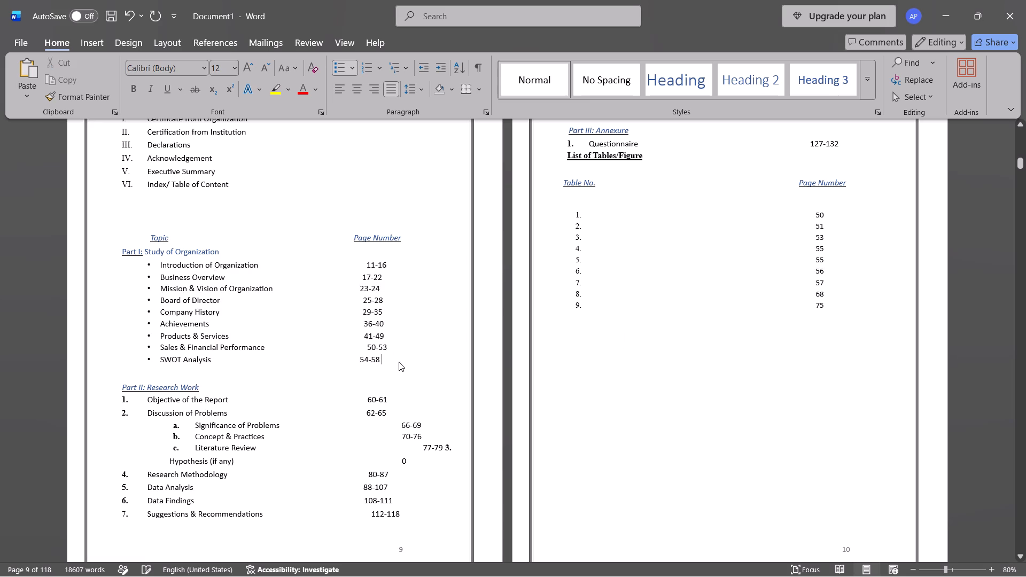
drag(139, 263, 390, 372)
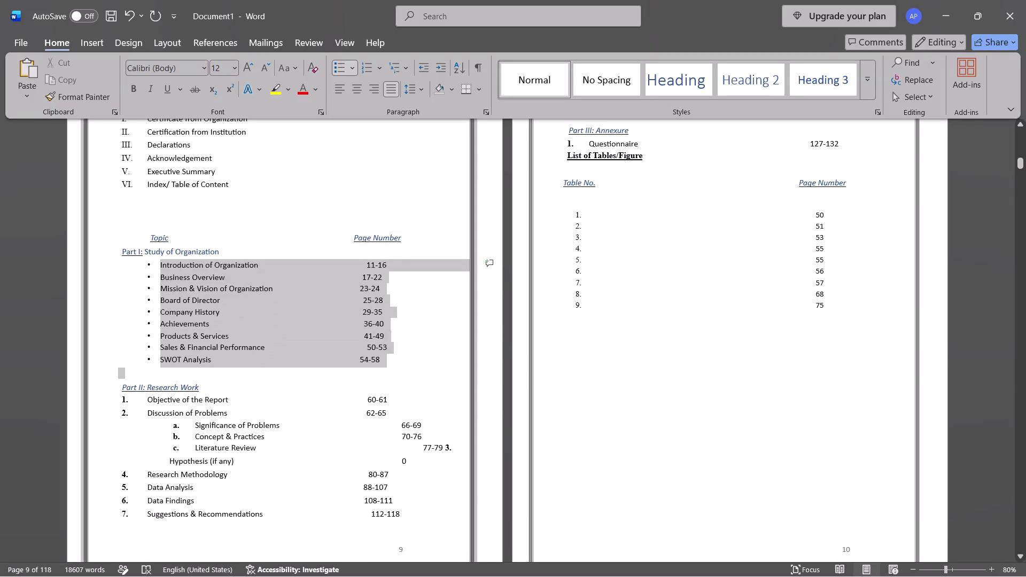
drag(390, 372, 378, 368)
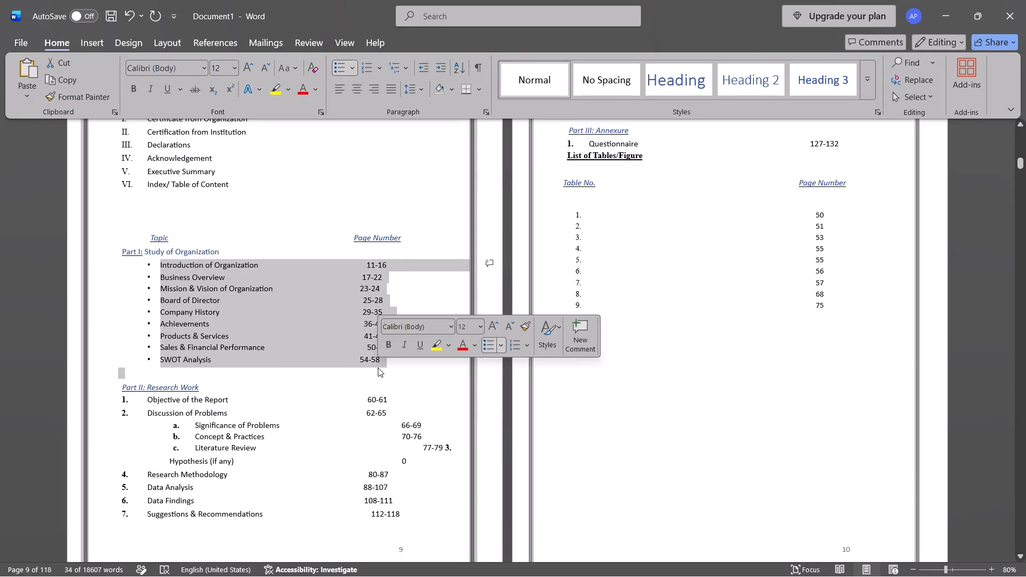
key(ctrl+e)
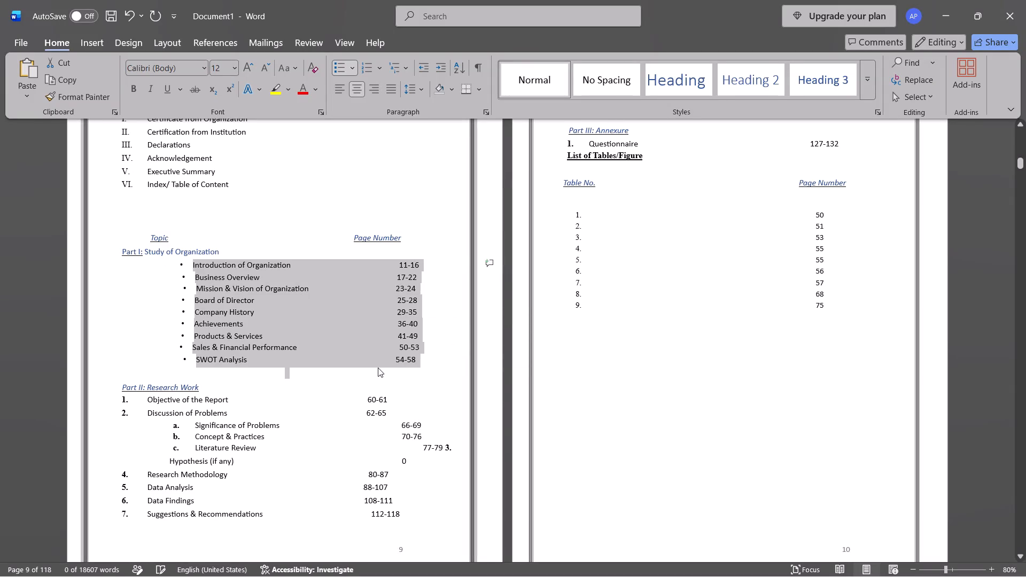
key(ctrl+l)
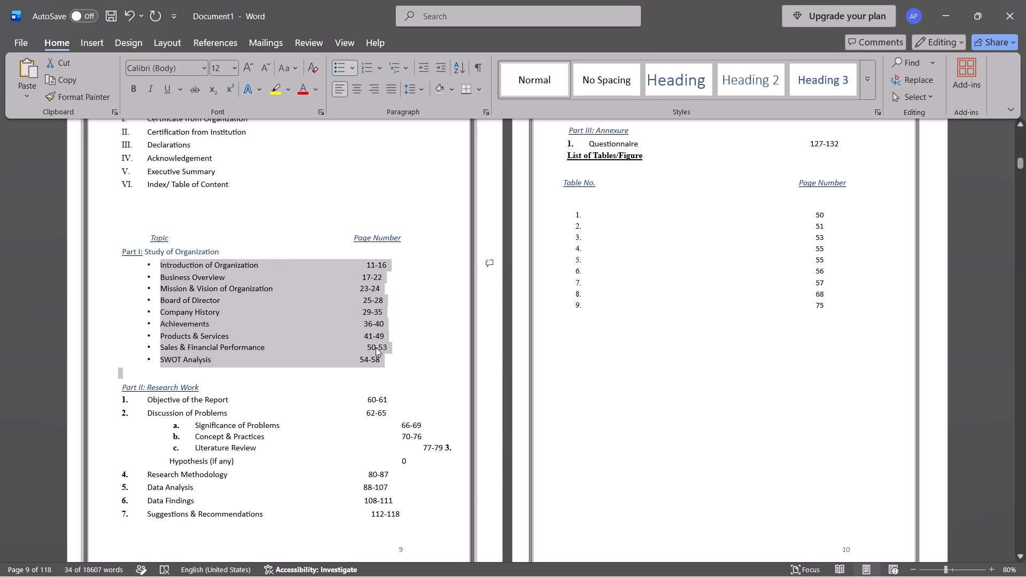
Line up page numbers 17-22, 23-24 and 25-28 under 11-16 by adding two, three and one spaces before them.
click(376, 347)
click(361, 279)
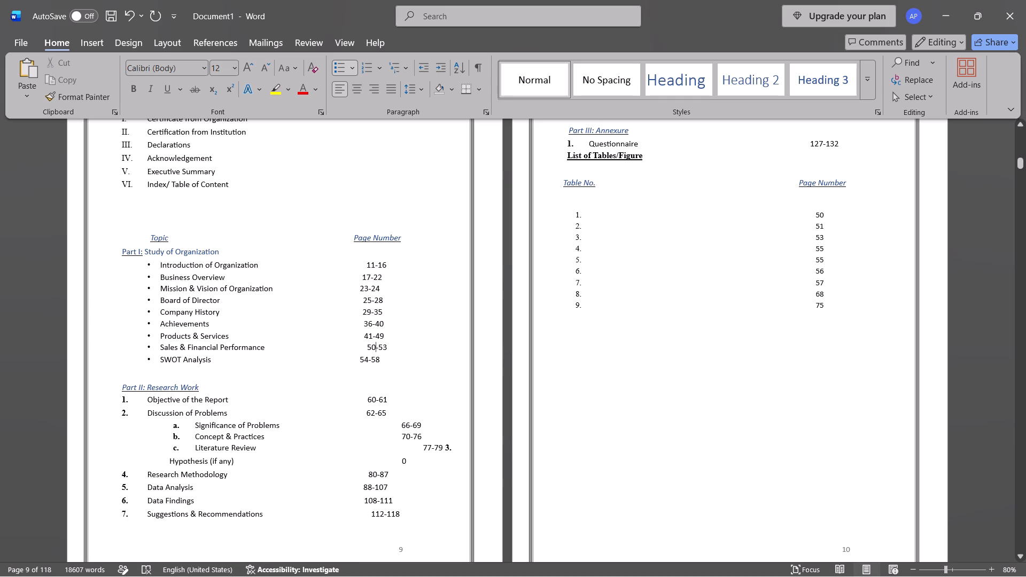
key(space)
key(space)
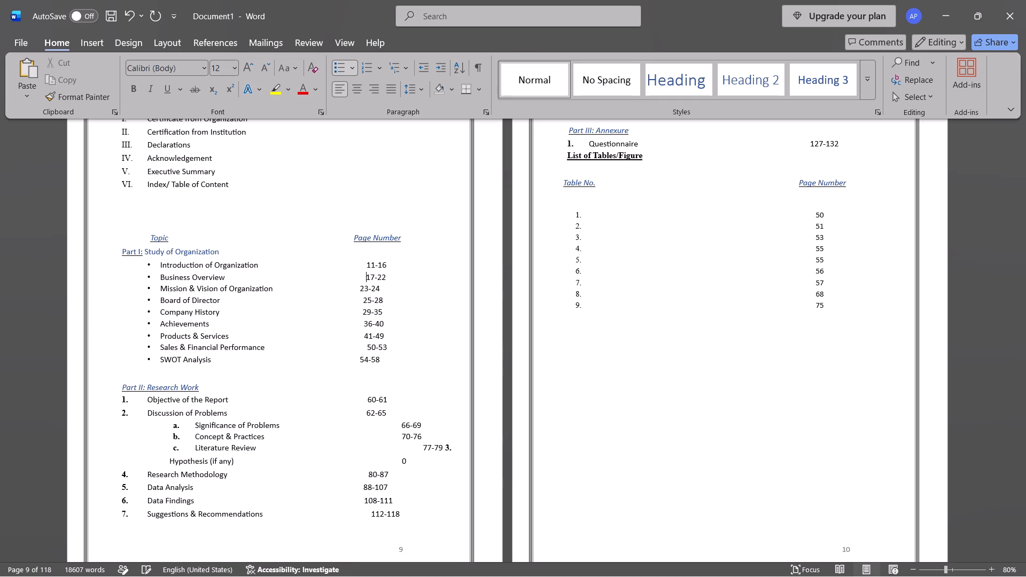
click(359, 291)
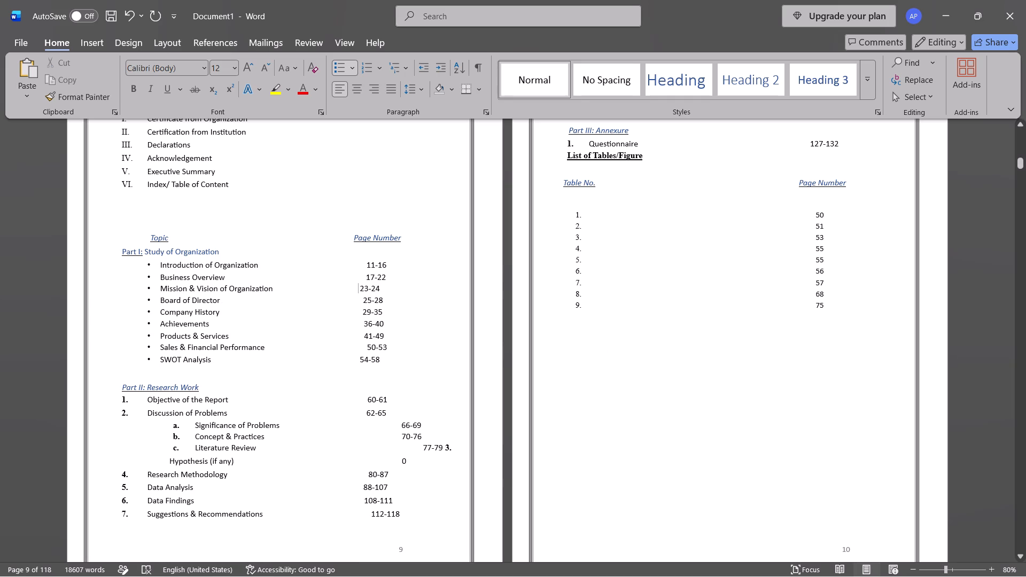
key(space)
key(space)
key(space)
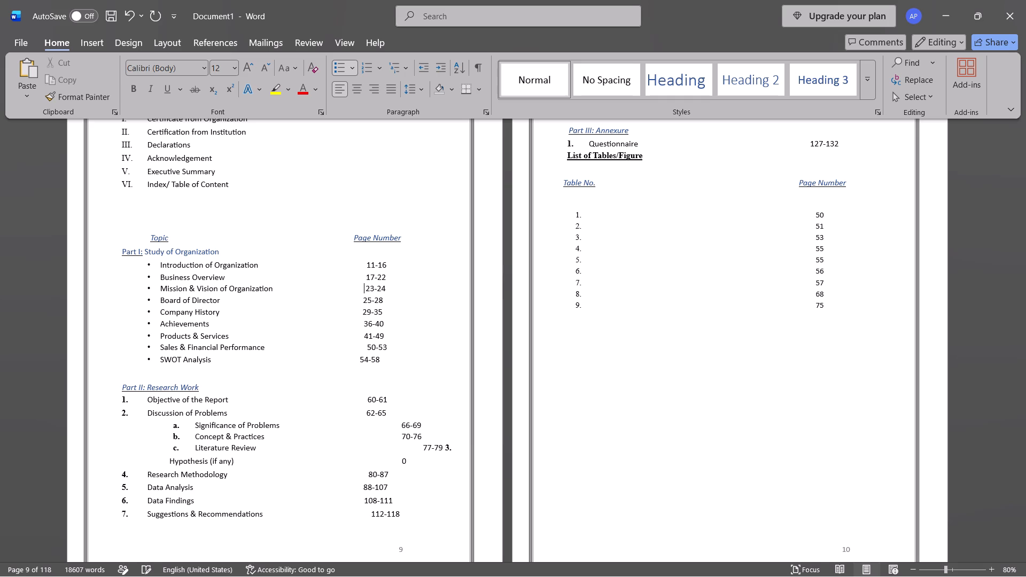
click(362, 298)
key(space)
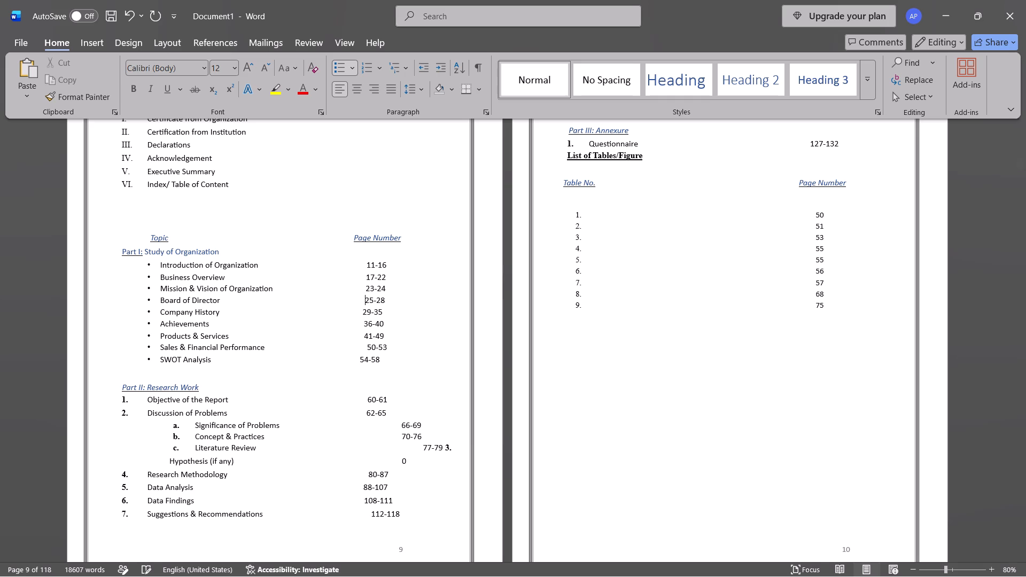
Line up the remaining Part I page numbers: add one space before 29-35, remove one before 50-53, and add two before 54-58.
click(364, 307)
key(space)
click(364, 336)
key(space)
key(BackSpace)
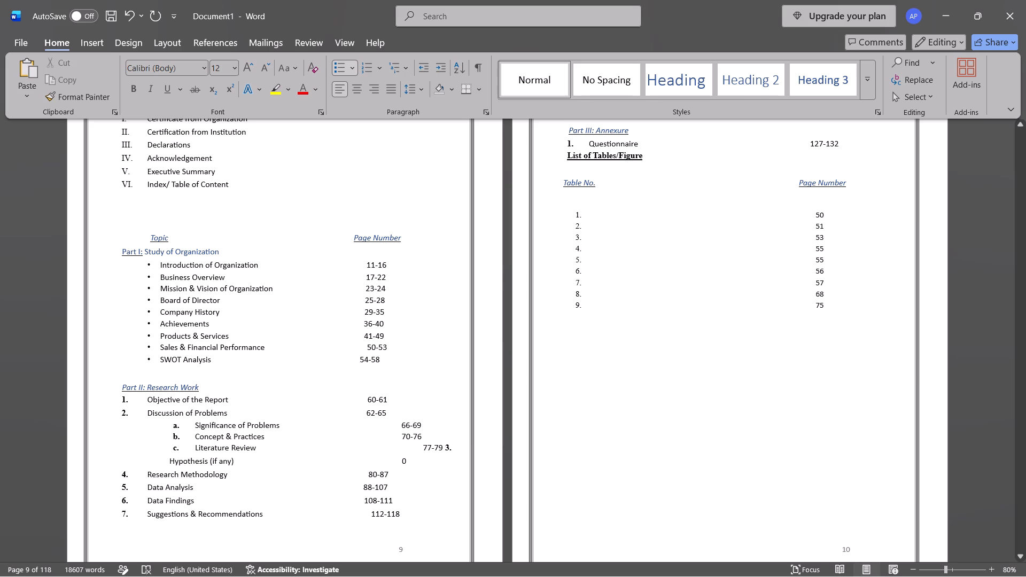
click(368, 344)
key(BackSpace)
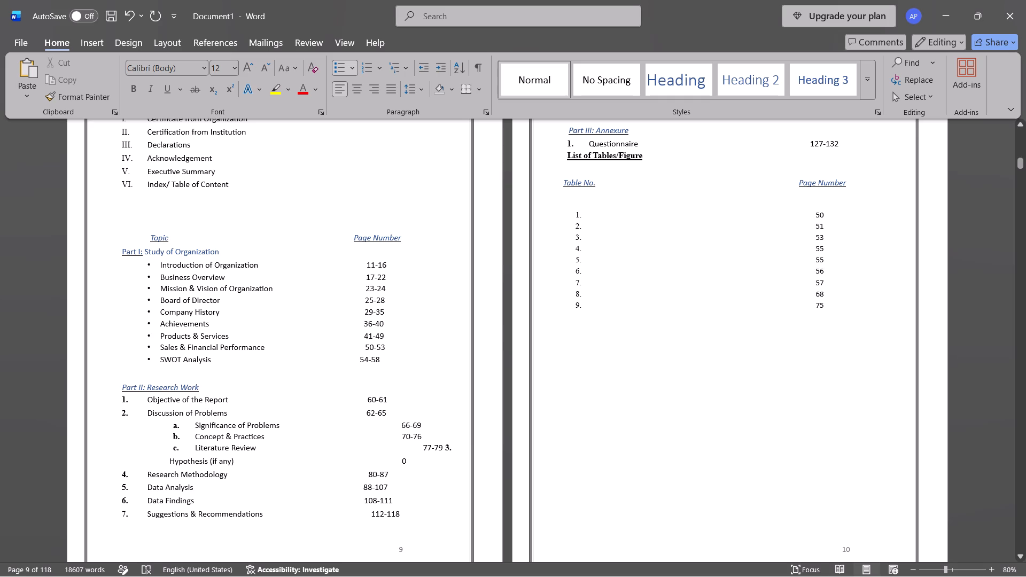
click(358, 357)
key(space)
key(space)
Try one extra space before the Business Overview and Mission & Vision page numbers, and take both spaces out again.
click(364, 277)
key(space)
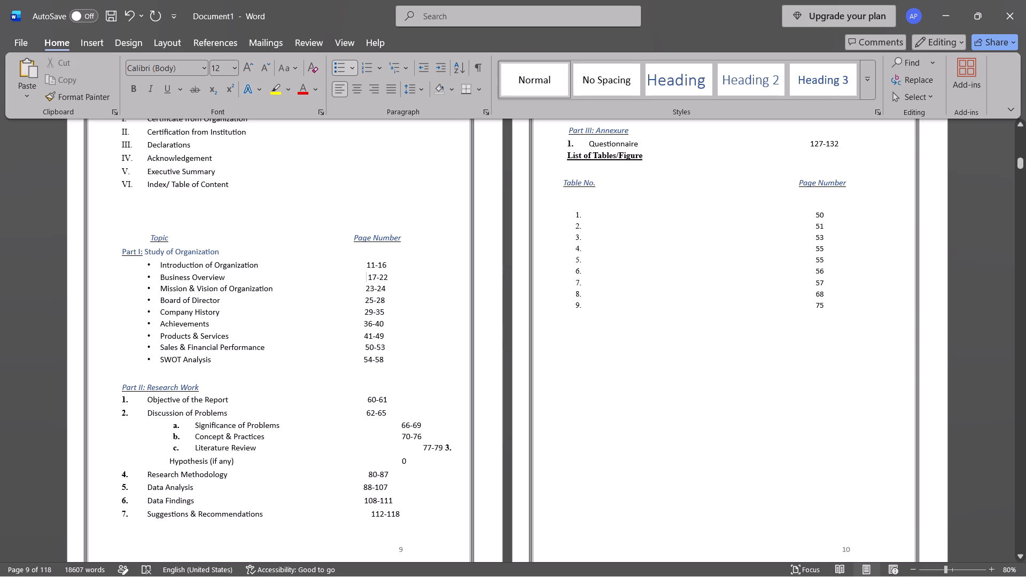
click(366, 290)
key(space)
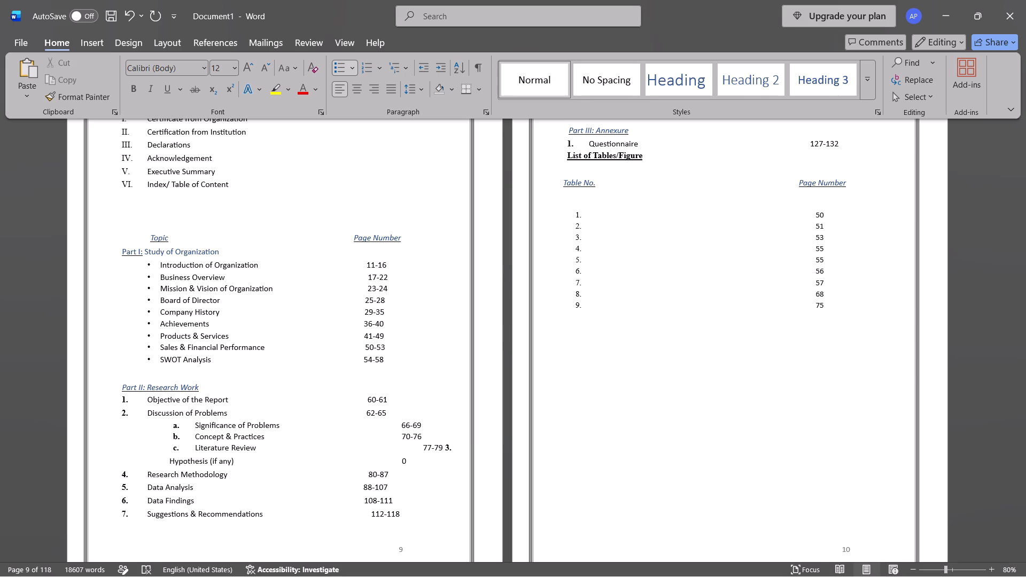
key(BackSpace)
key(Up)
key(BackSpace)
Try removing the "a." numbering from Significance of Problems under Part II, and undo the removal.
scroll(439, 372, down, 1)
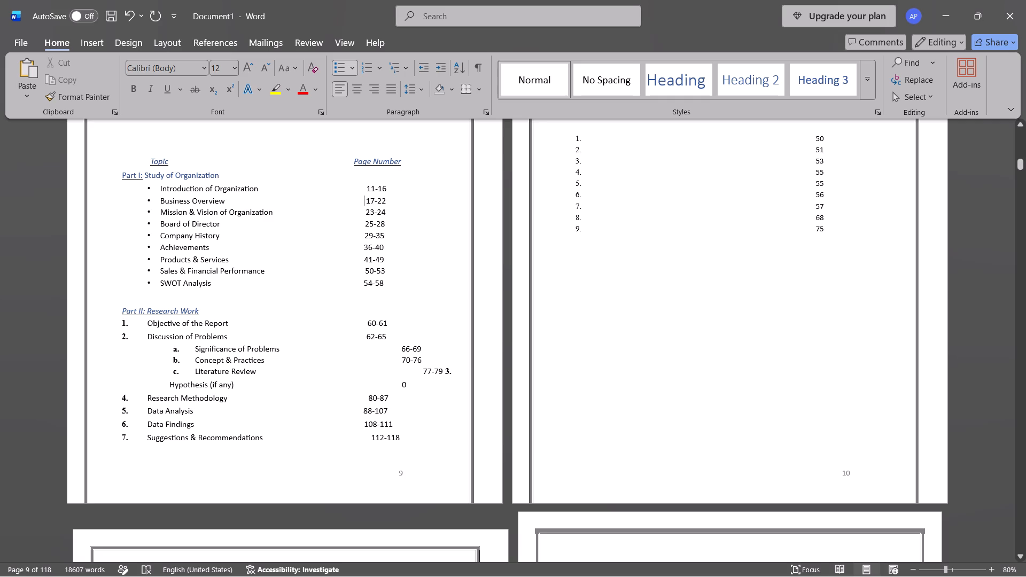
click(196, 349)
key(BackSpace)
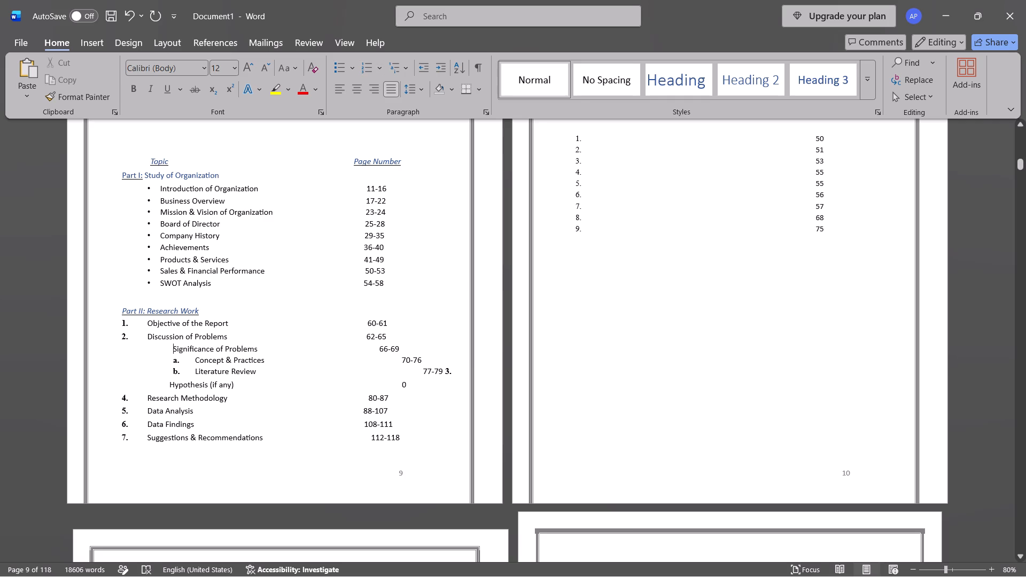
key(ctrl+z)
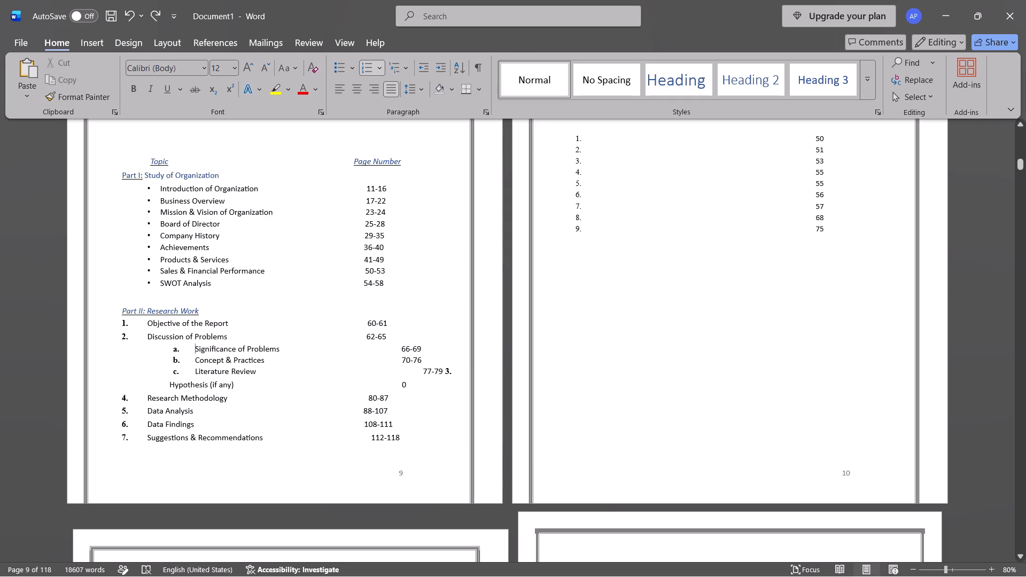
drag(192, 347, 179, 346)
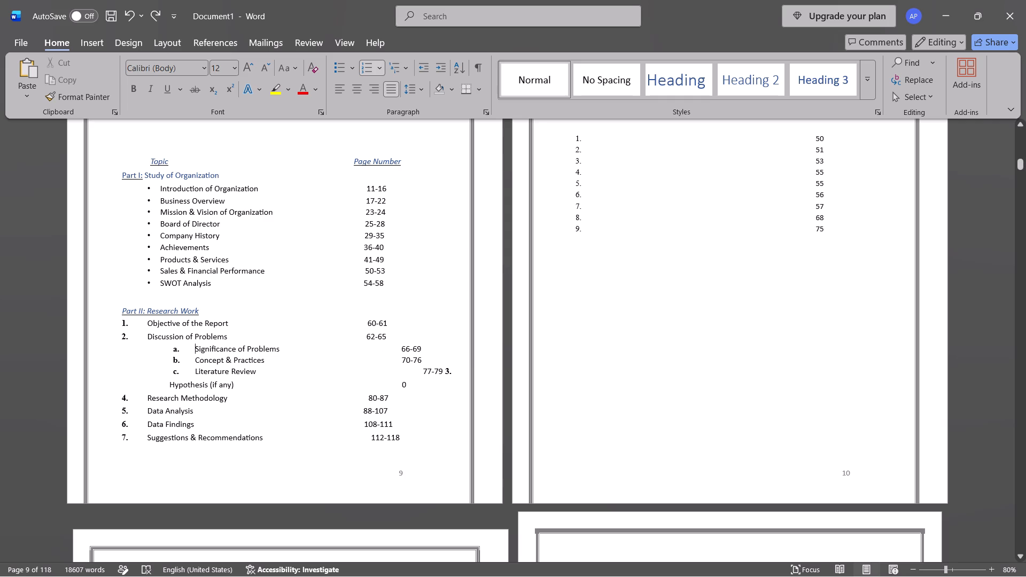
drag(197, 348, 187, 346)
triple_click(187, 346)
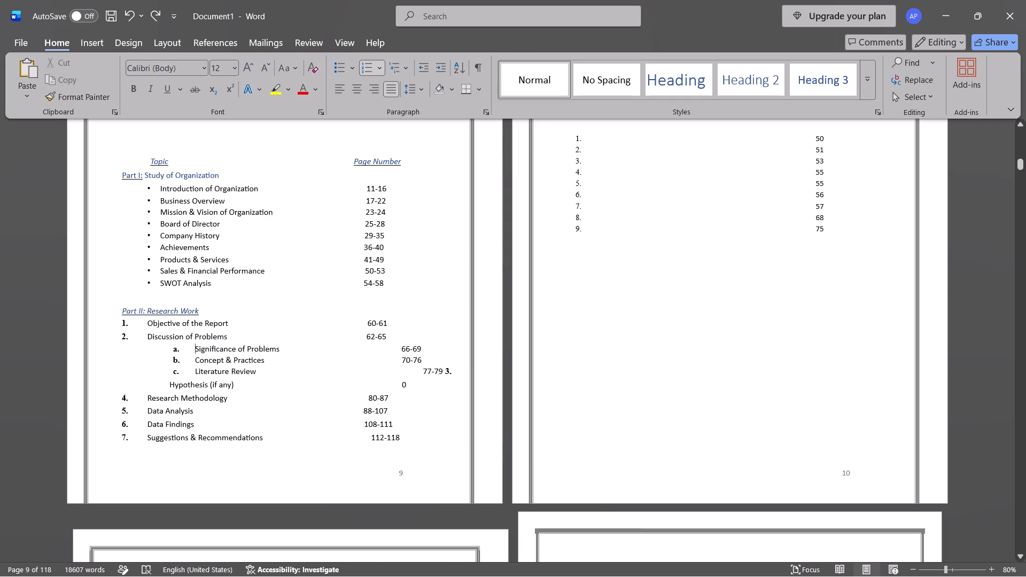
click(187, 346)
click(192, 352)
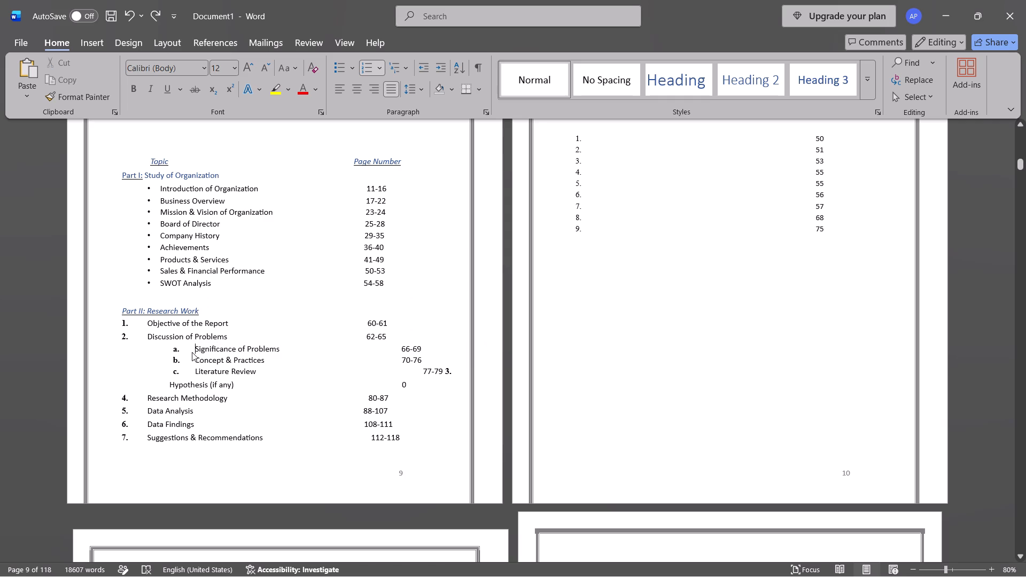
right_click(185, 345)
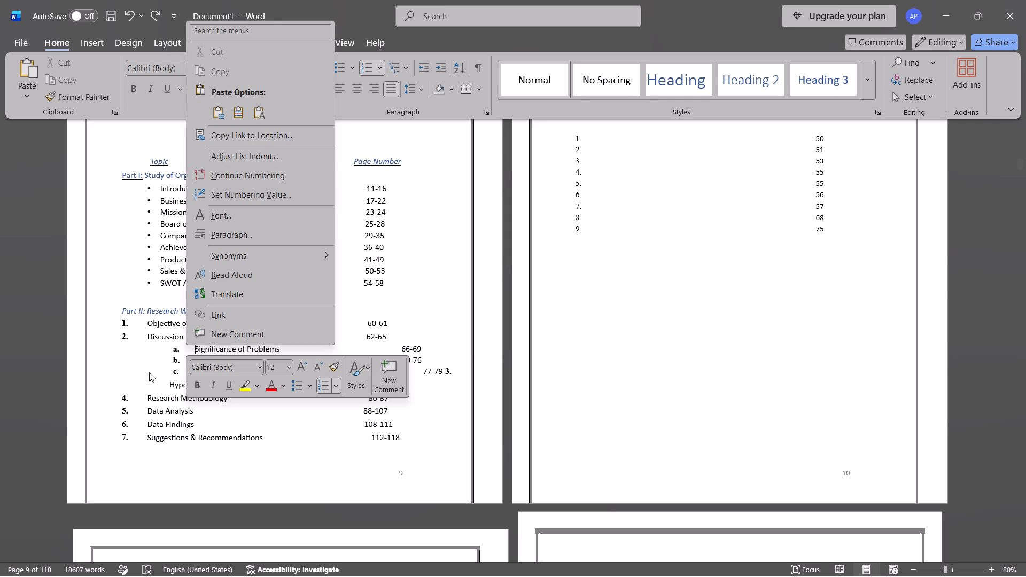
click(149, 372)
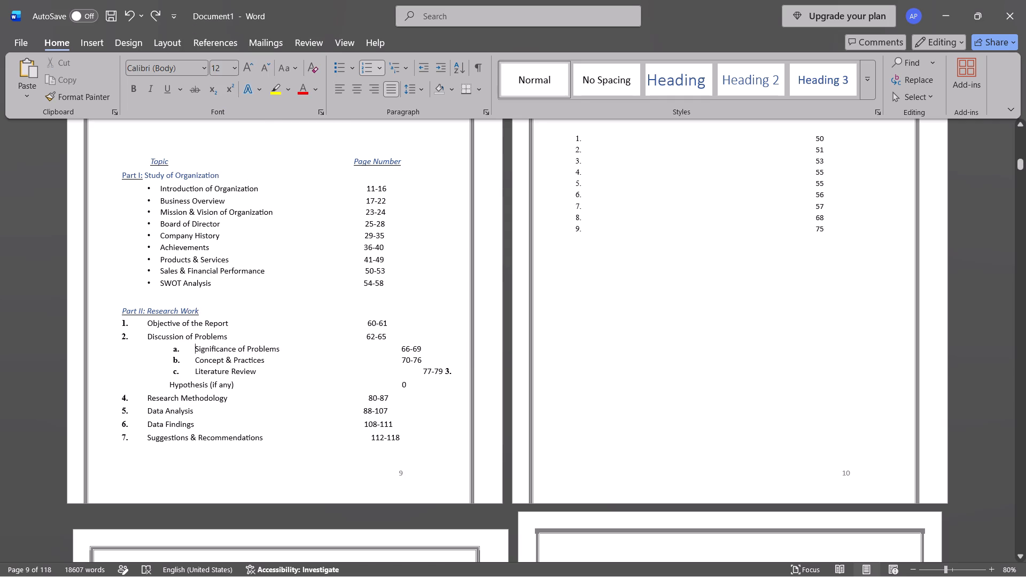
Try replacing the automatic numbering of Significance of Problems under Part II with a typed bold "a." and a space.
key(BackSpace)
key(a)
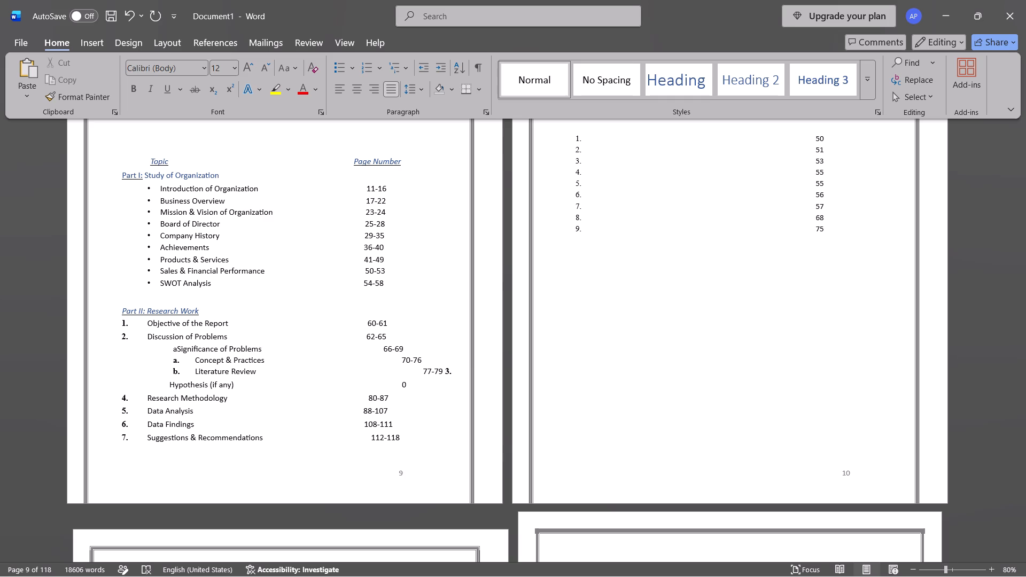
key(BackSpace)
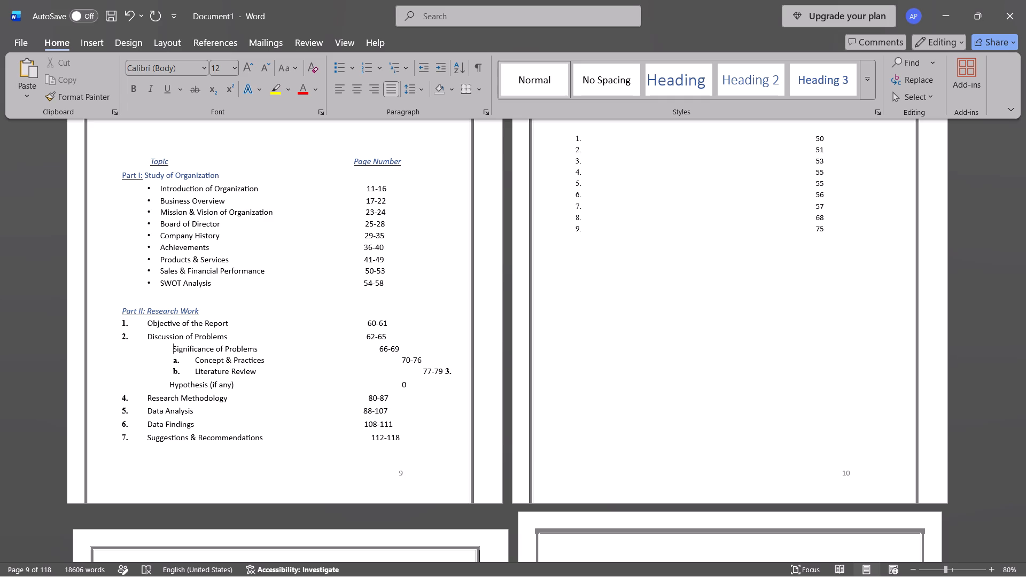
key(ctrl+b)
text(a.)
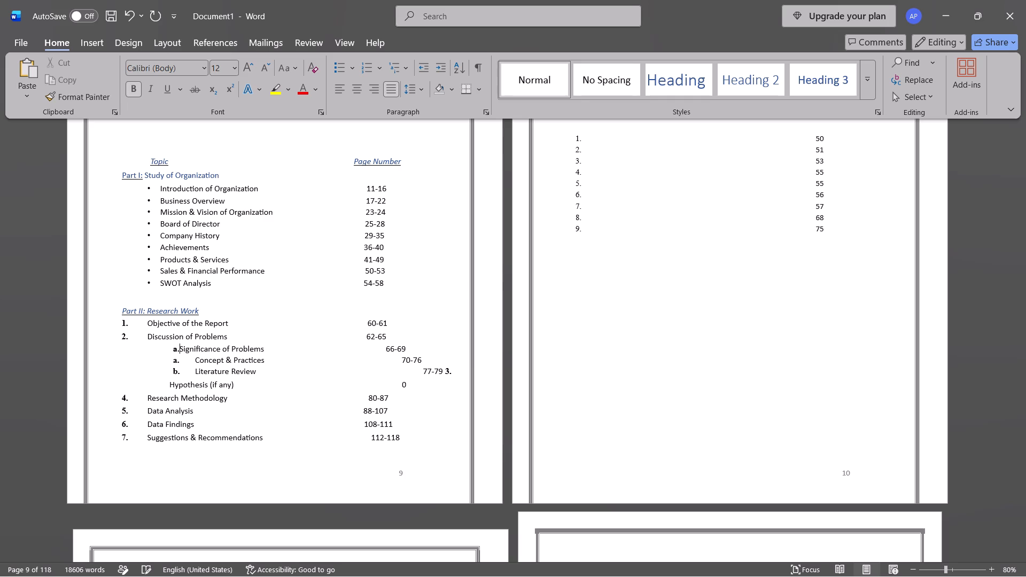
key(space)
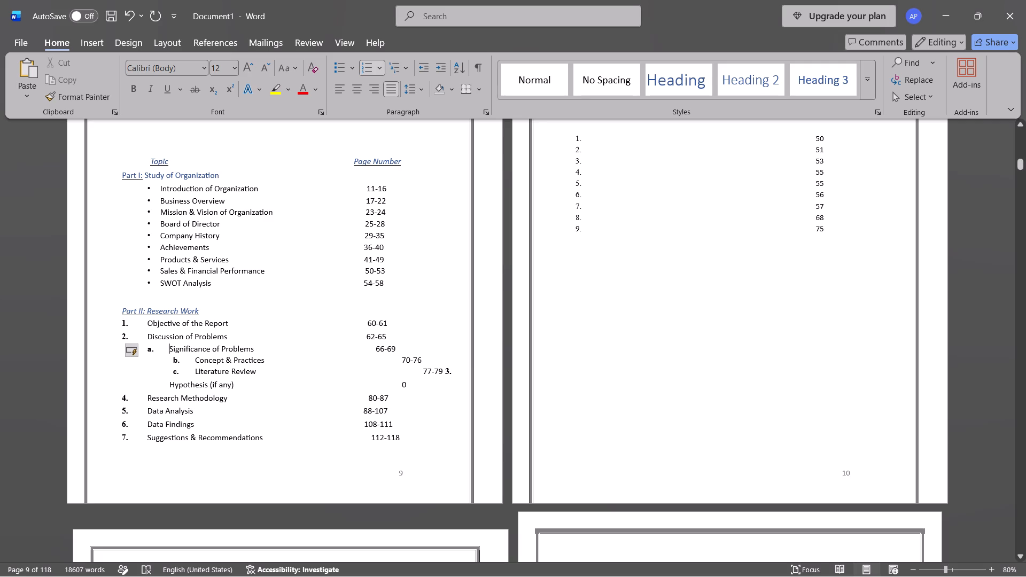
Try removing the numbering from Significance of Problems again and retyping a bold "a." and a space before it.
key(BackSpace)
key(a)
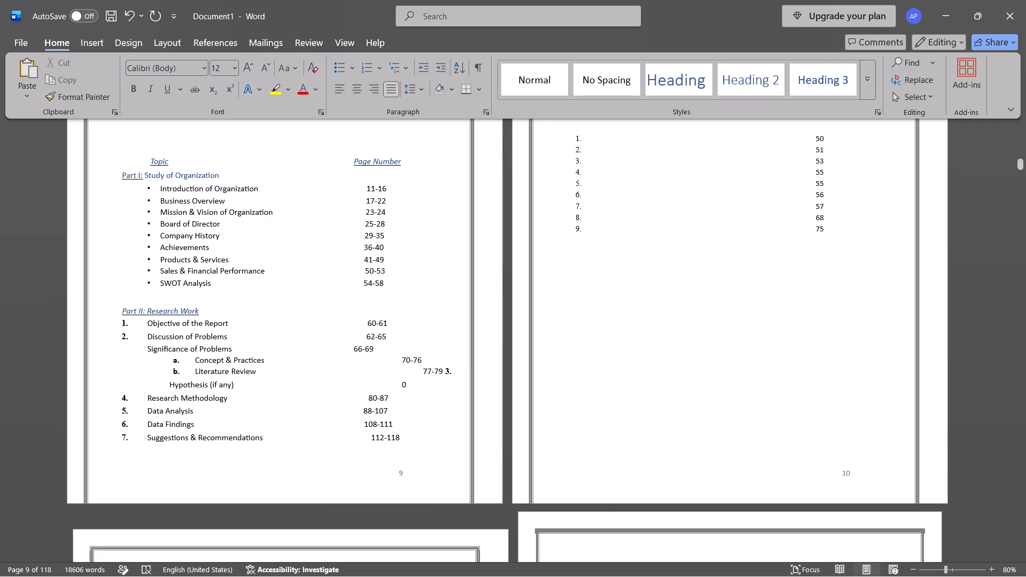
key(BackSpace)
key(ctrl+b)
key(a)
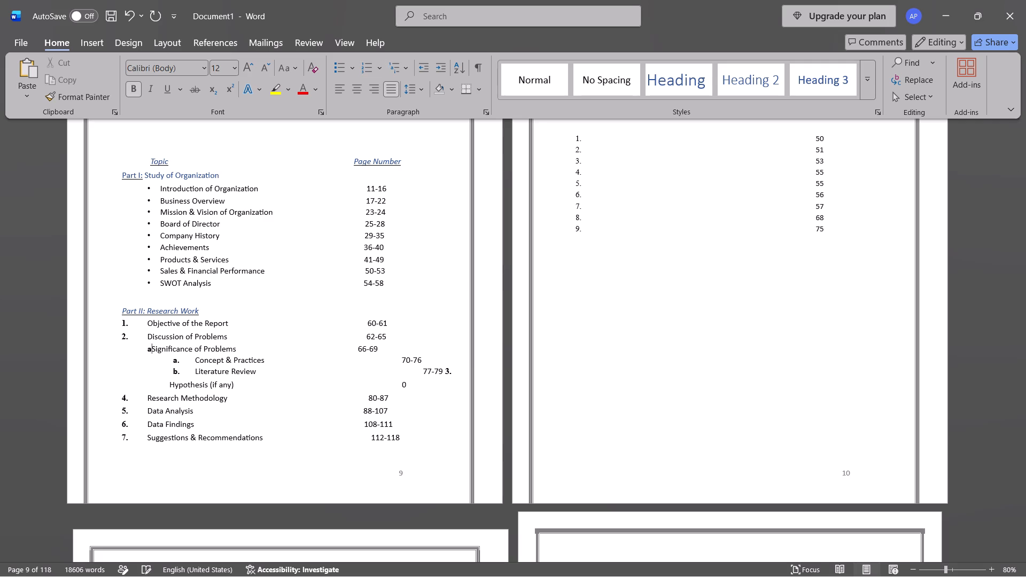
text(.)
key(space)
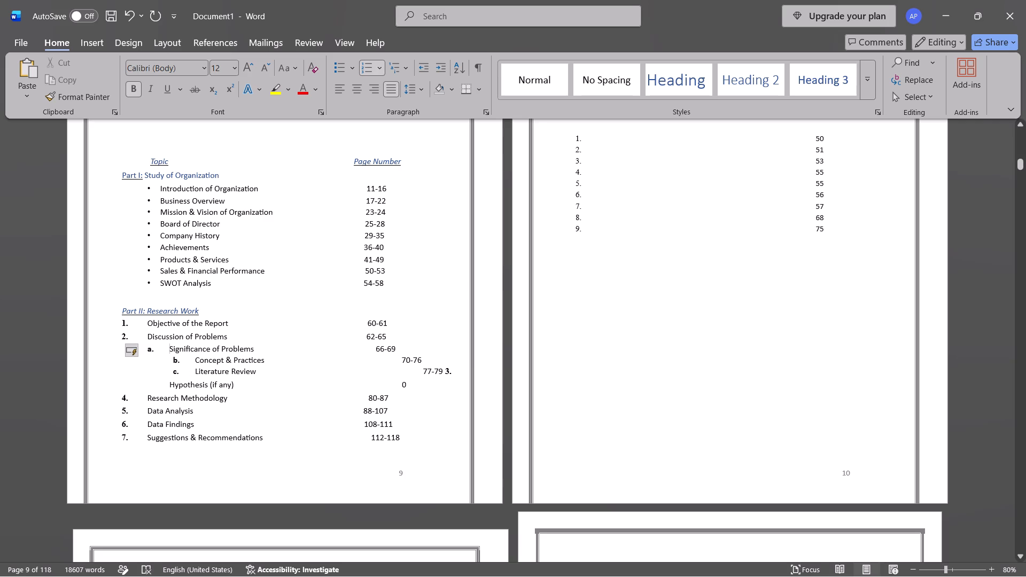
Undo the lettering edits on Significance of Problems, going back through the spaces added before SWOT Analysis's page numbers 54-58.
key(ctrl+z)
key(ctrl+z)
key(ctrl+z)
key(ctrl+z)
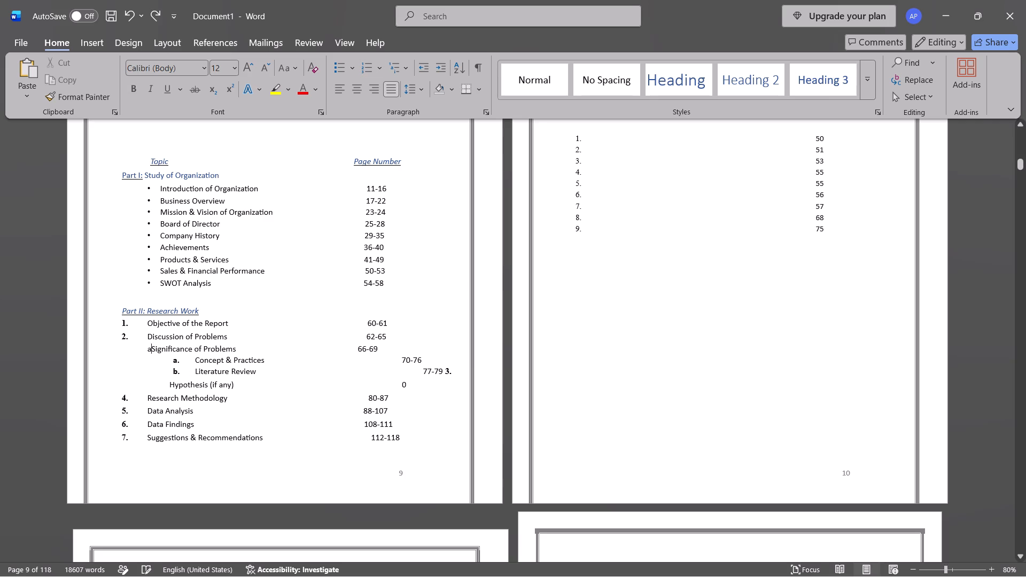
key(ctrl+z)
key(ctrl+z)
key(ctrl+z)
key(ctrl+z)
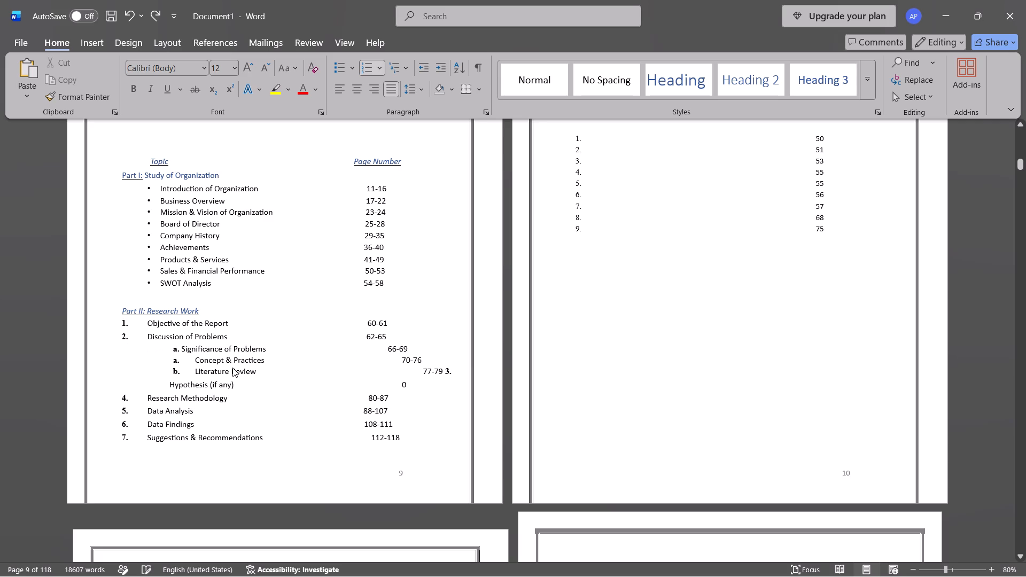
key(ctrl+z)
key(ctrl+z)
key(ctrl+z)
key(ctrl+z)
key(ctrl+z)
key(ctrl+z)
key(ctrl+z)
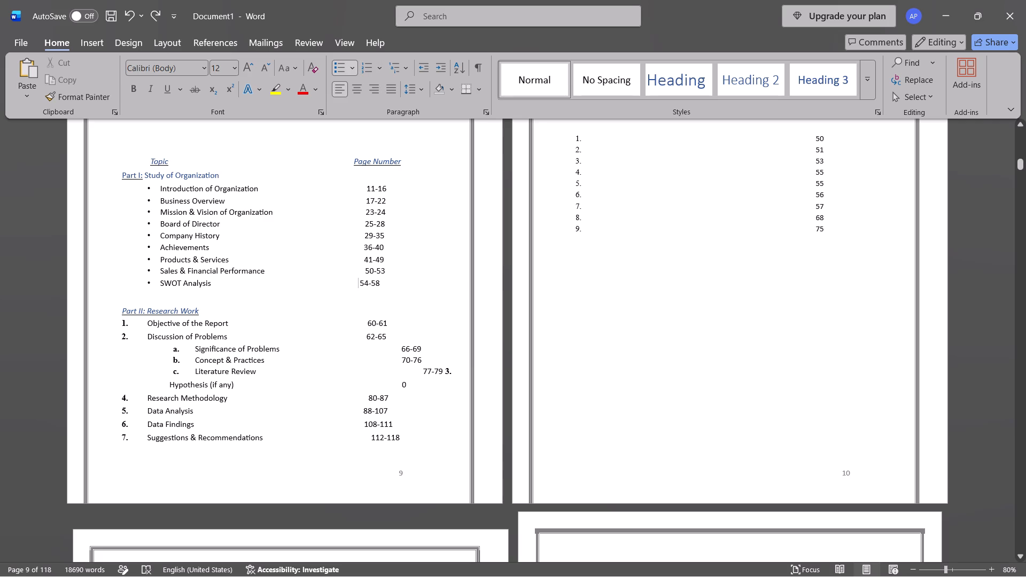
Add three spaces before SWOT Analysis's page numbers 54-58 to line them up with the Part I numbers above.
key(space)
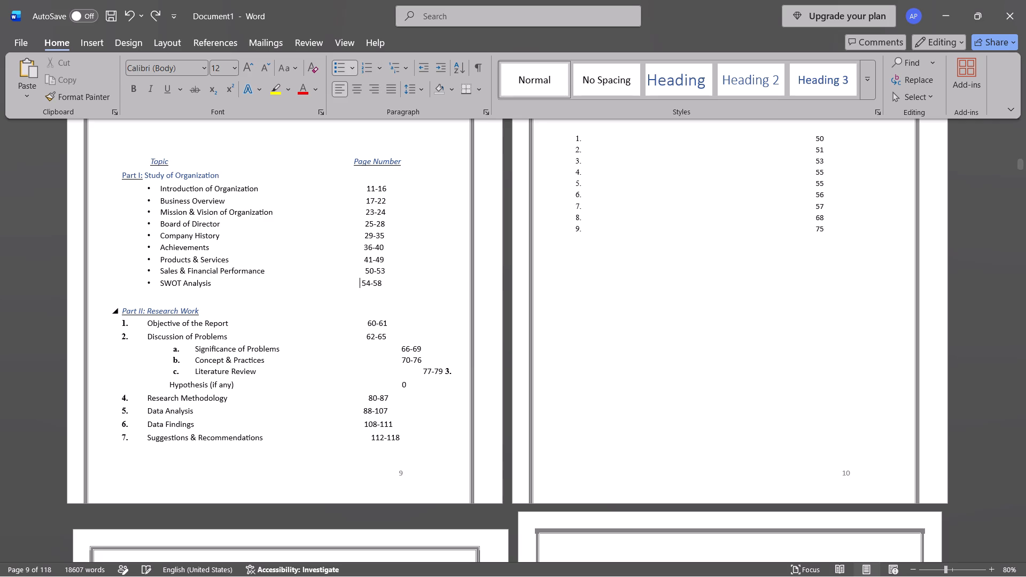
key(space)
key(space)
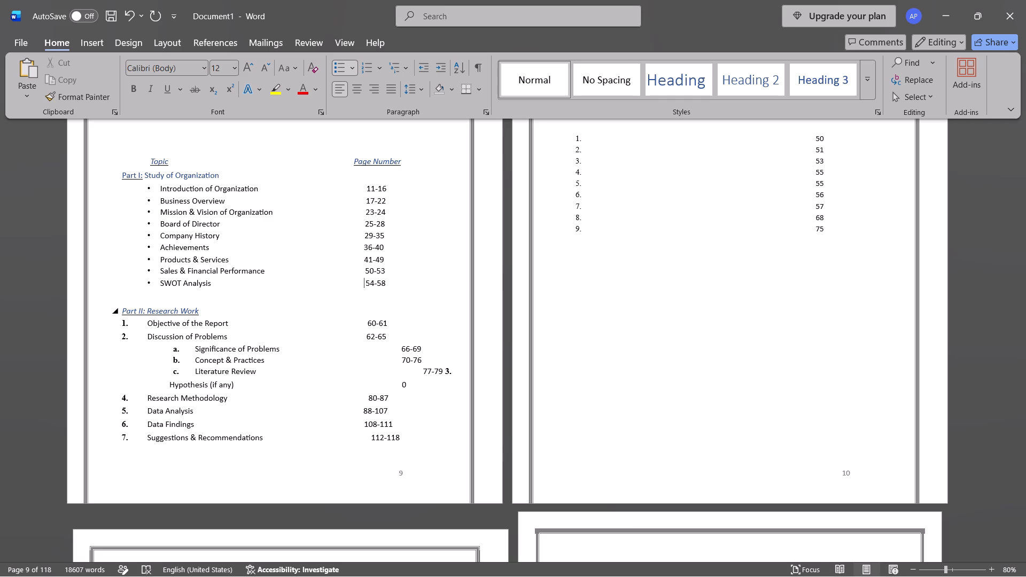
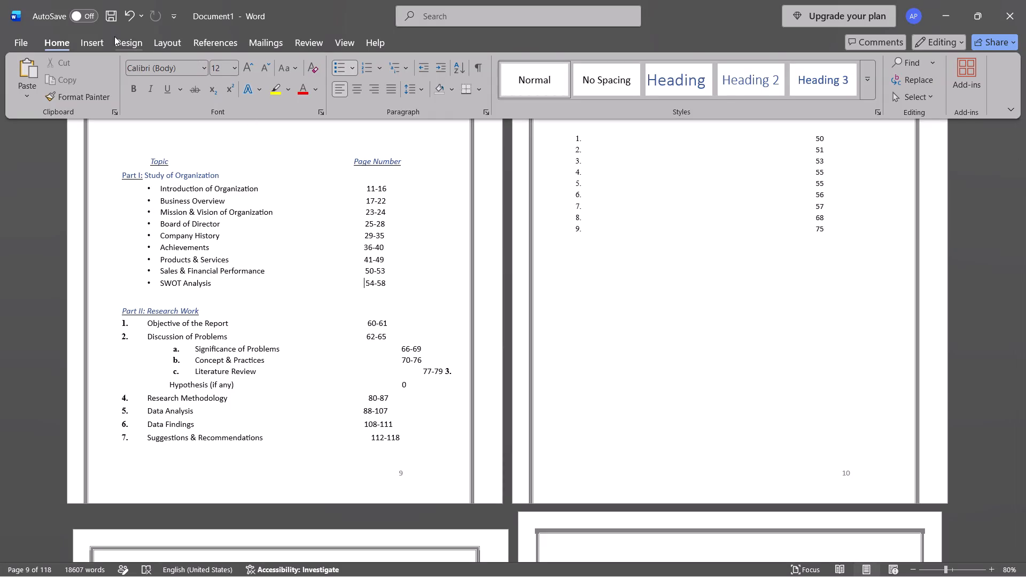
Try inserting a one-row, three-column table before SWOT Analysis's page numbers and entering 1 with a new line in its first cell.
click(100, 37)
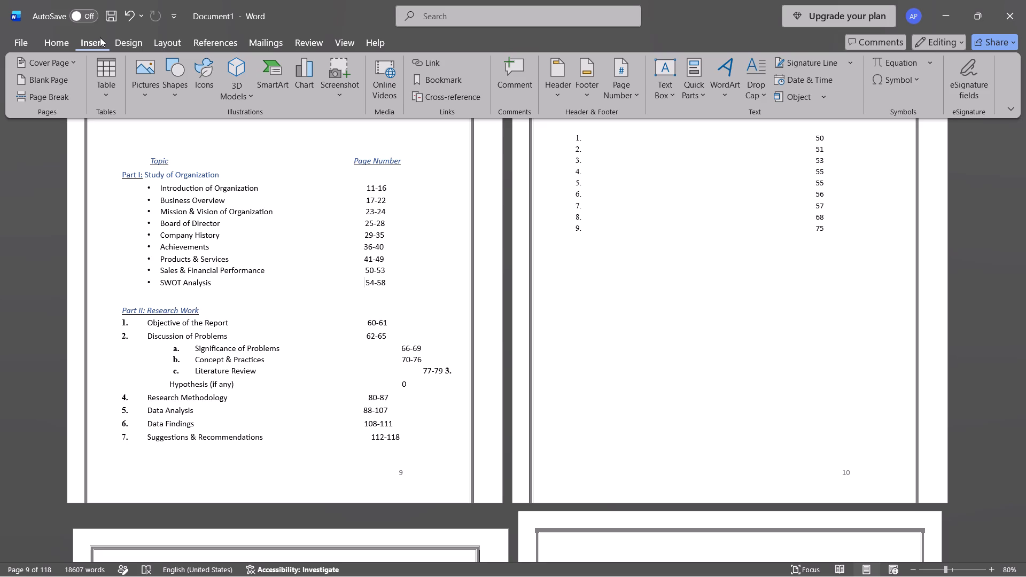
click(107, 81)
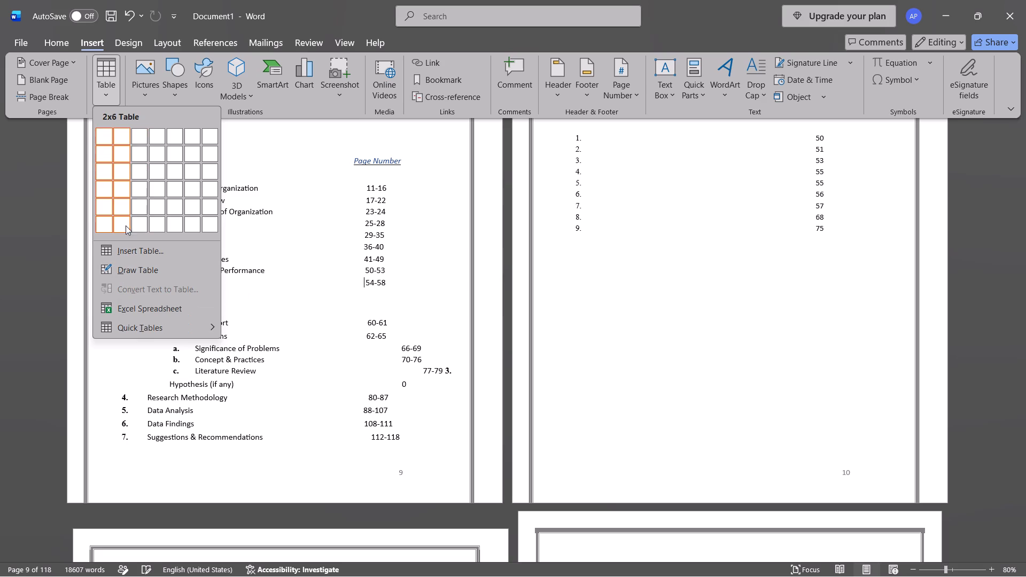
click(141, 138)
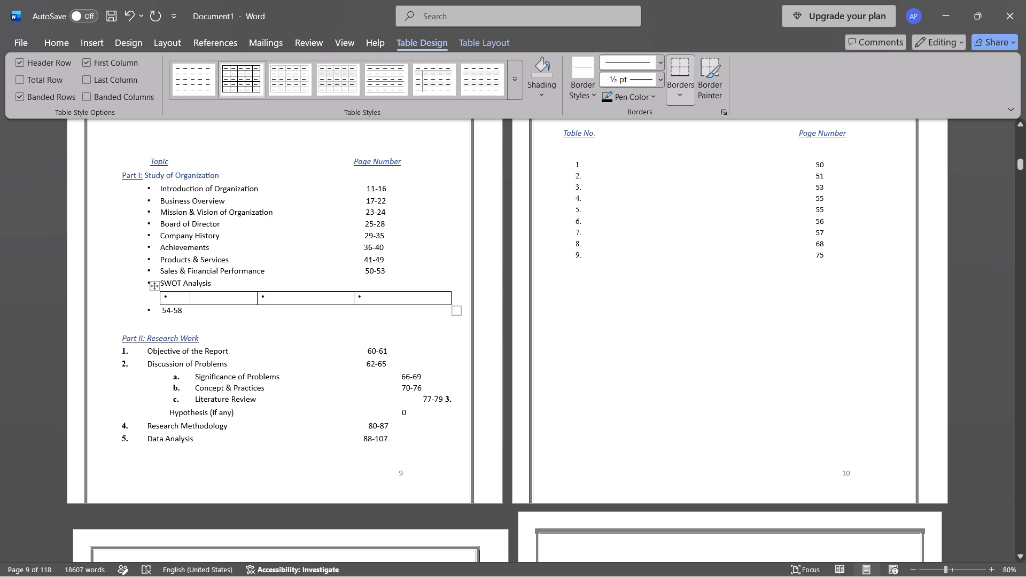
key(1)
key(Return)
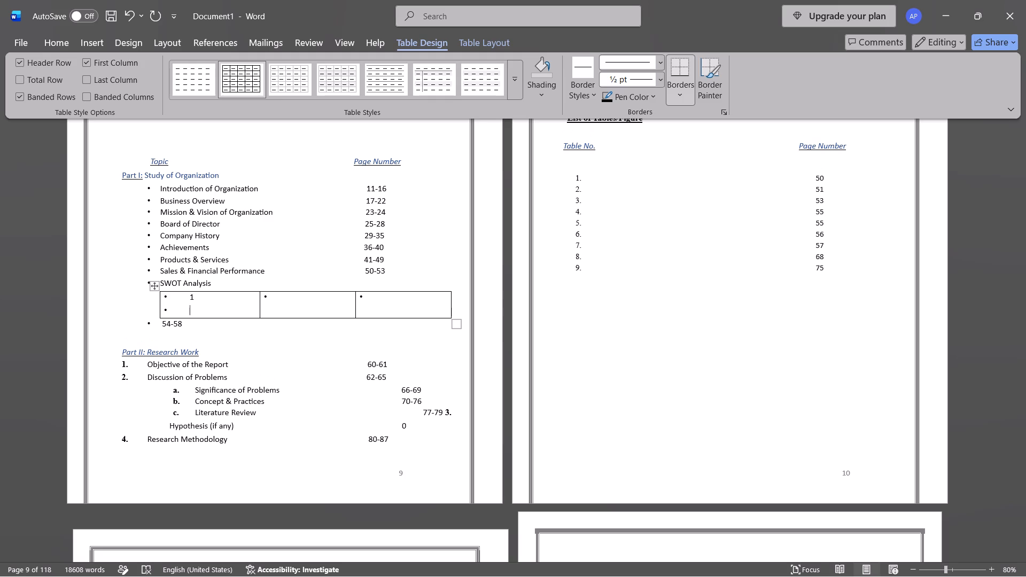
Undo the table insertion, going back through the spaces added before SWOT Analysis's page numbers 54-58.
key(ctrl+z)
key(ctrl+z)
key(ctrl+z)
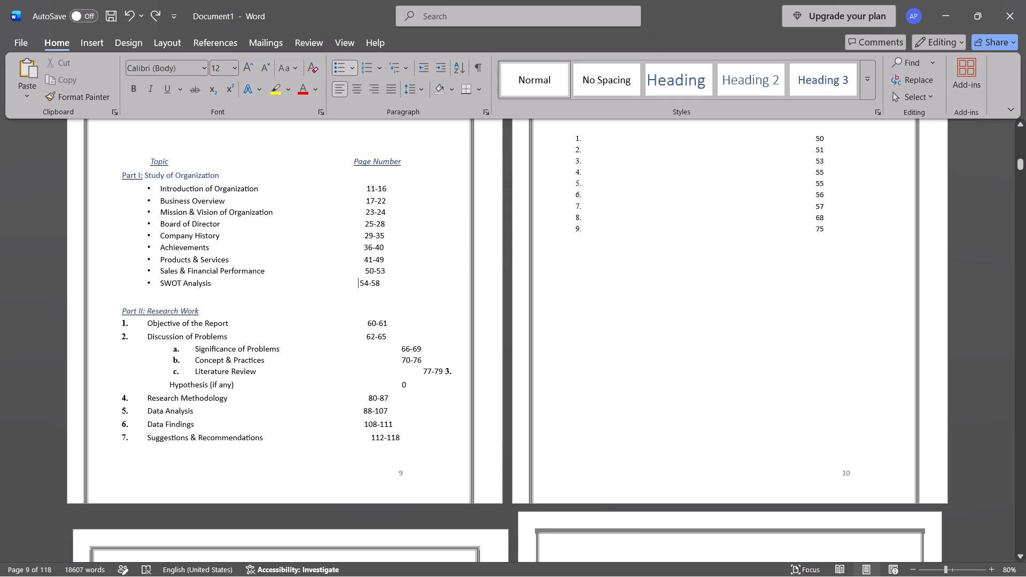
Left-align the Part II entries from Objective of the Report to Suggestions & Recommendations, after trying centred and right alignment.
drag(115, 322, 307, 427)
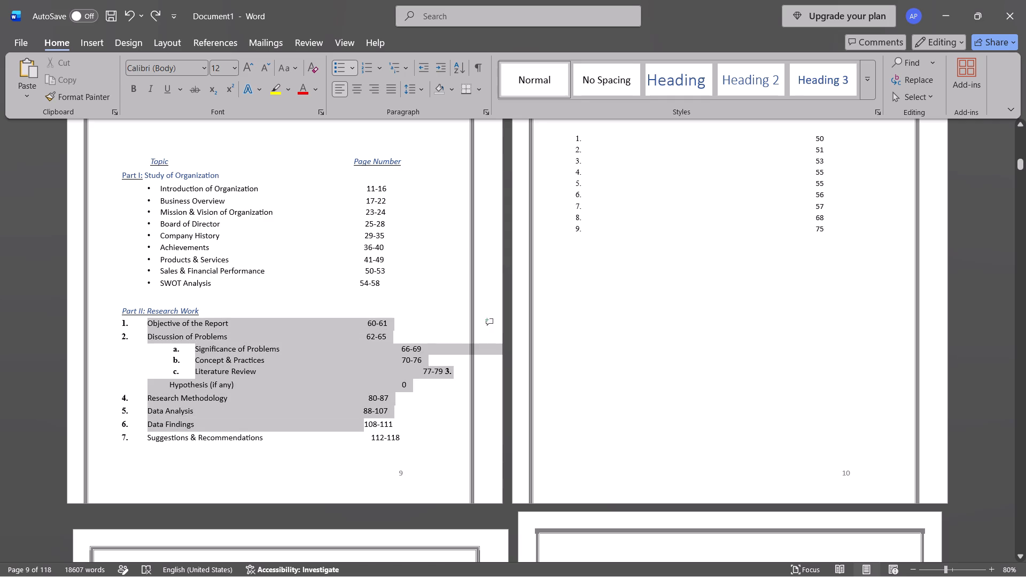
drag(307, 427, 411, 443)
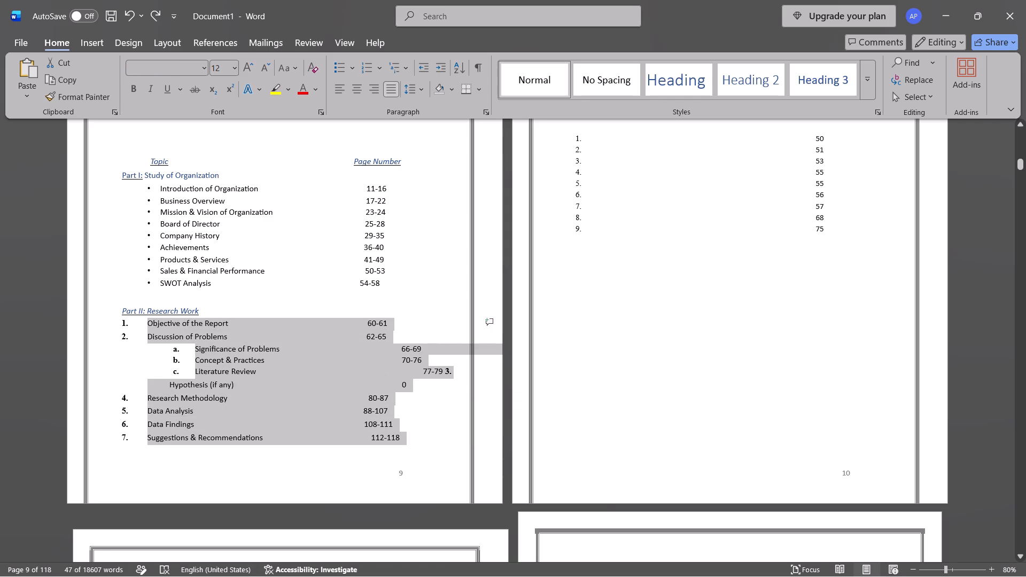
click(356, 97)
click(356, 91)
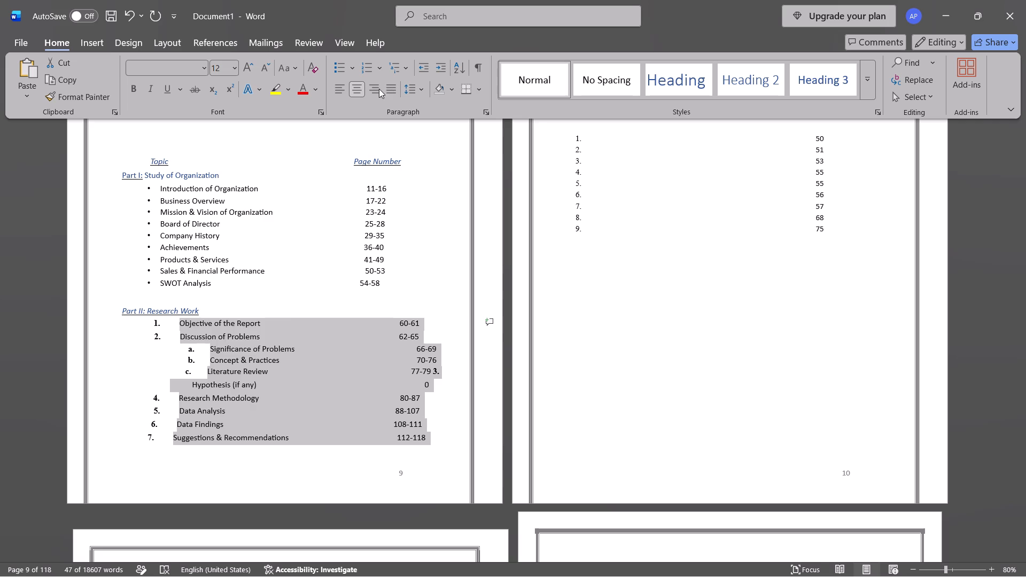
click(377, 89)
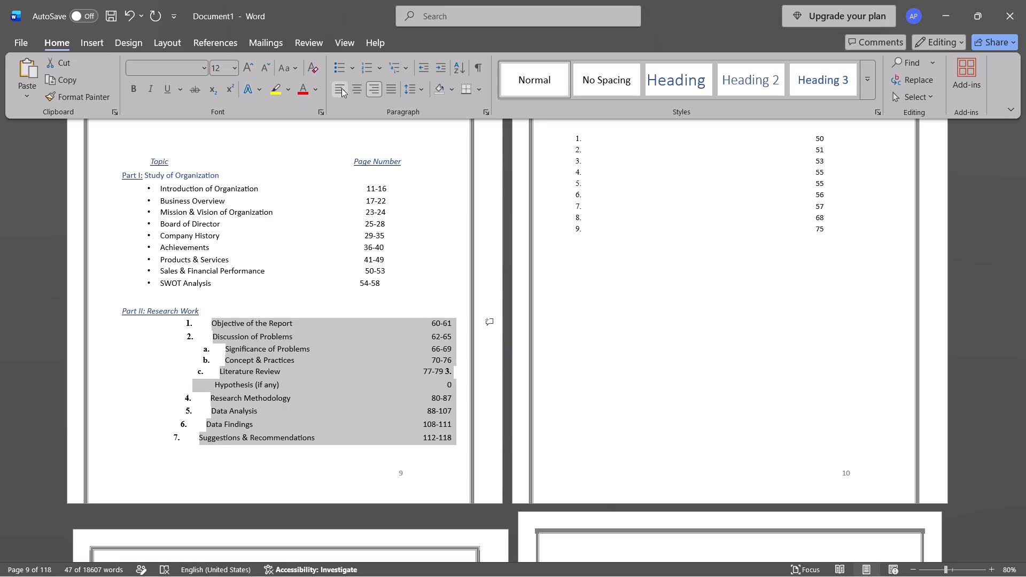
click(341, 88)
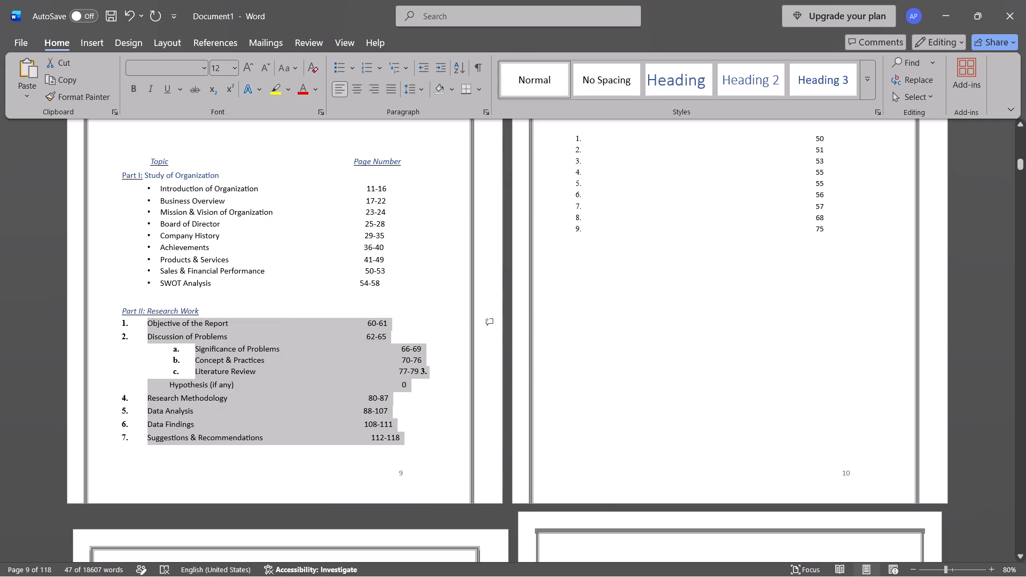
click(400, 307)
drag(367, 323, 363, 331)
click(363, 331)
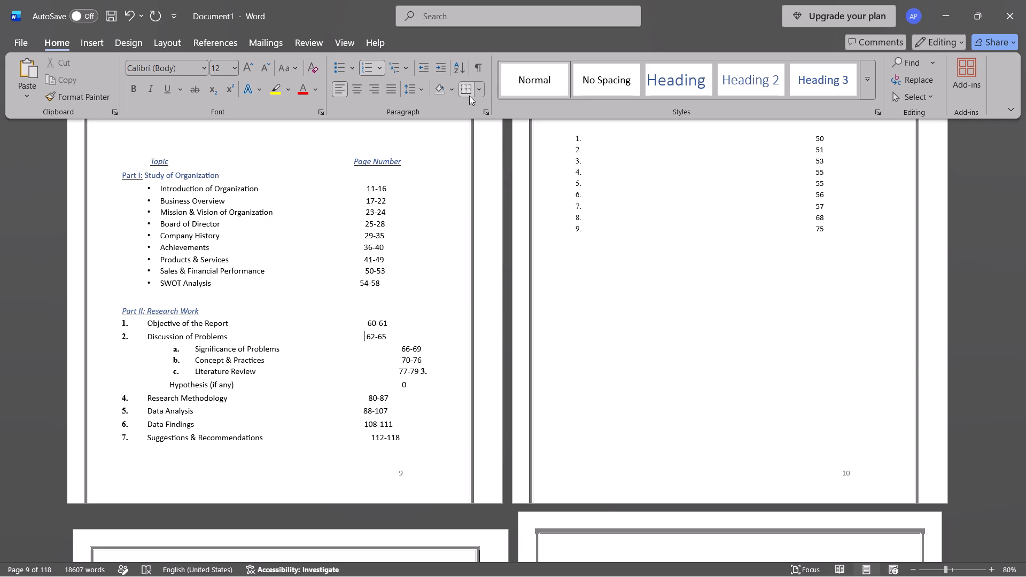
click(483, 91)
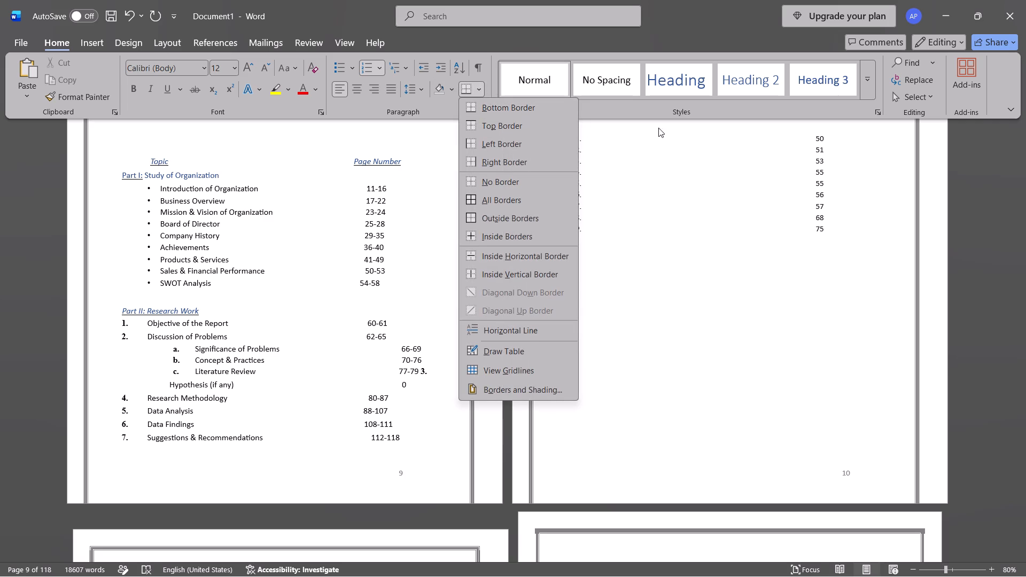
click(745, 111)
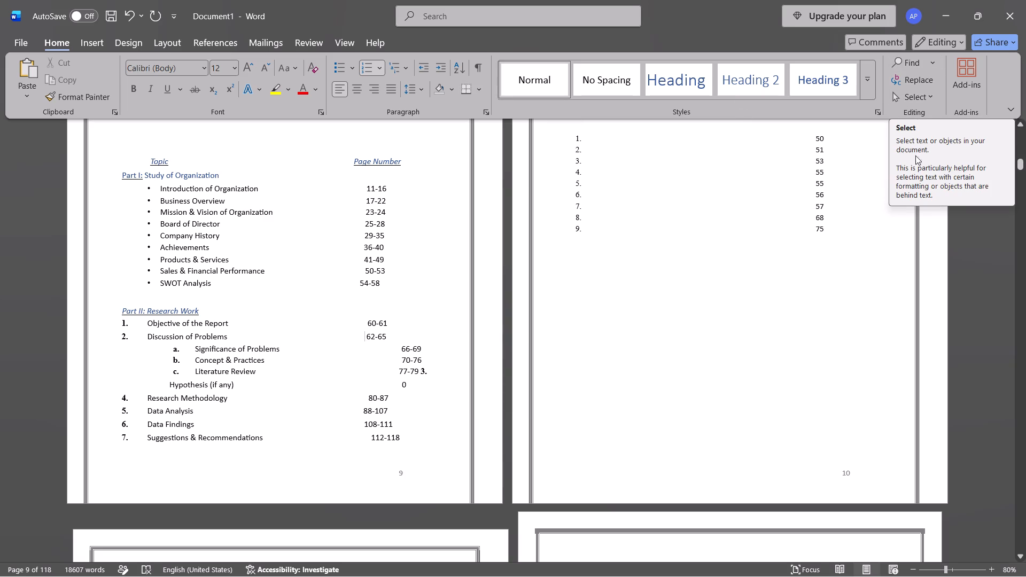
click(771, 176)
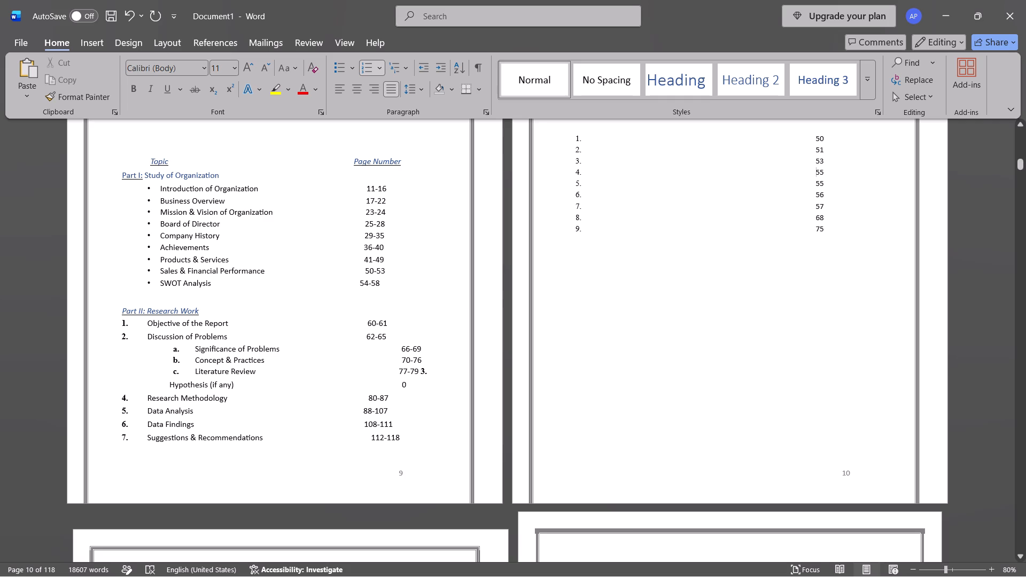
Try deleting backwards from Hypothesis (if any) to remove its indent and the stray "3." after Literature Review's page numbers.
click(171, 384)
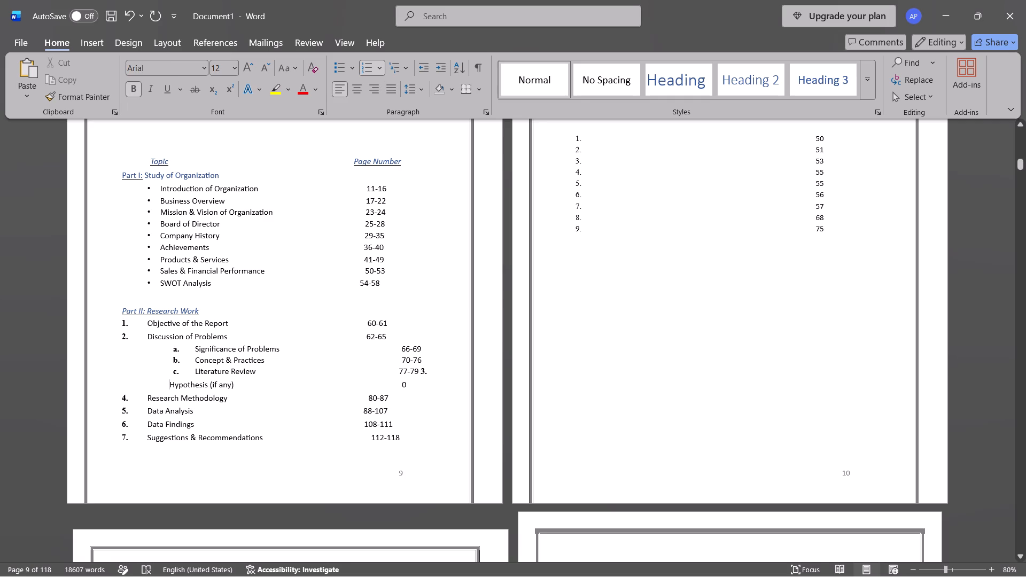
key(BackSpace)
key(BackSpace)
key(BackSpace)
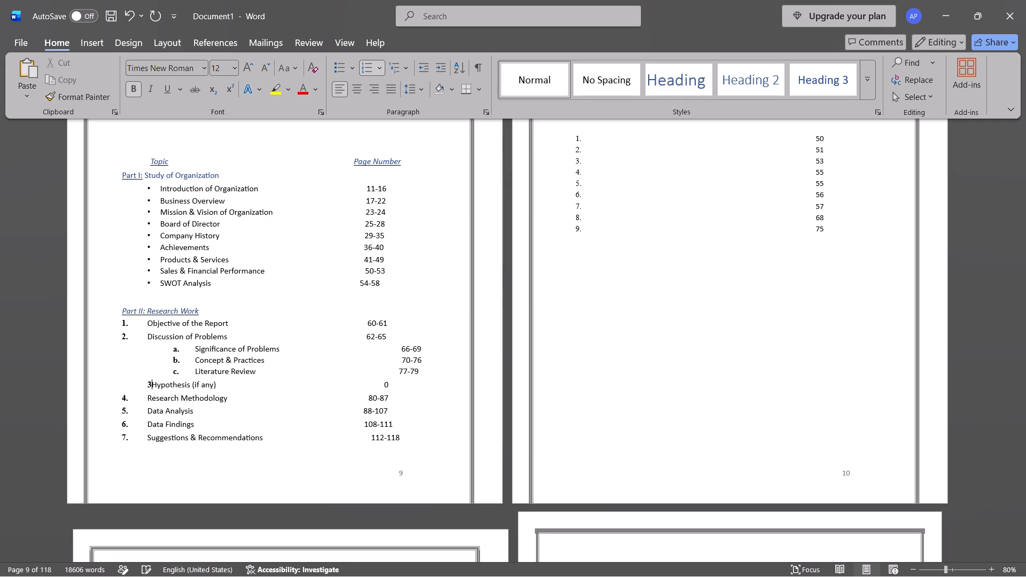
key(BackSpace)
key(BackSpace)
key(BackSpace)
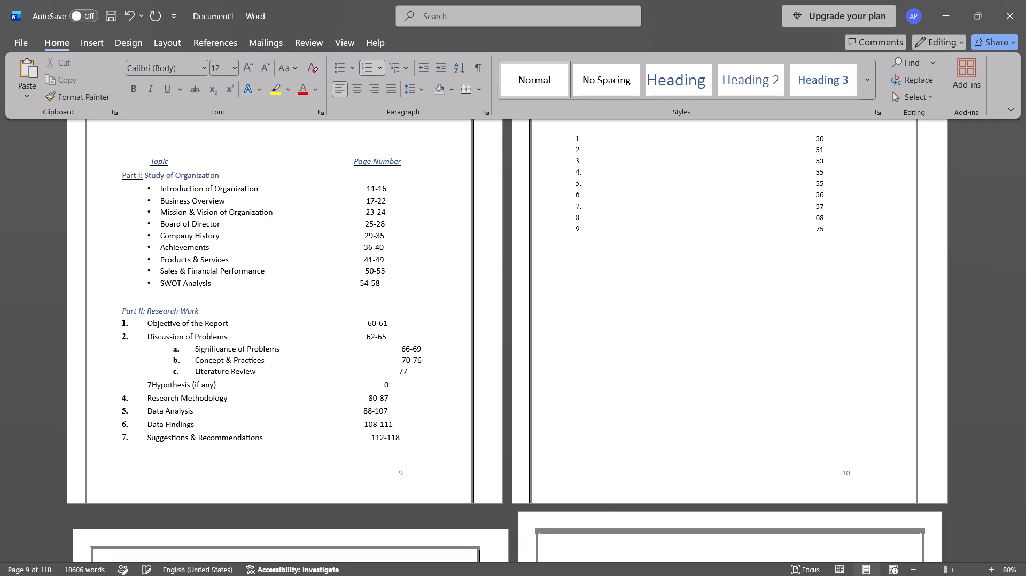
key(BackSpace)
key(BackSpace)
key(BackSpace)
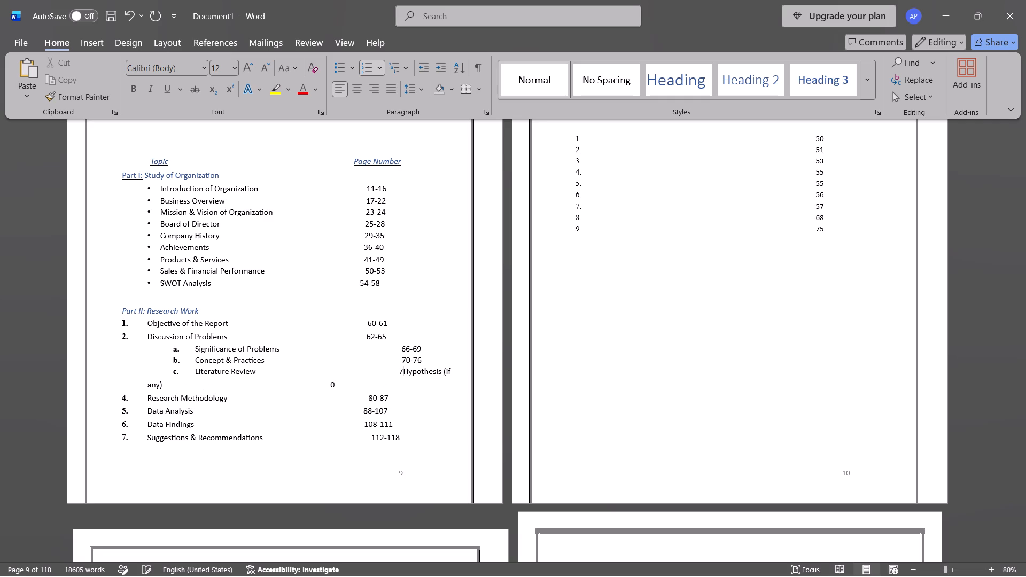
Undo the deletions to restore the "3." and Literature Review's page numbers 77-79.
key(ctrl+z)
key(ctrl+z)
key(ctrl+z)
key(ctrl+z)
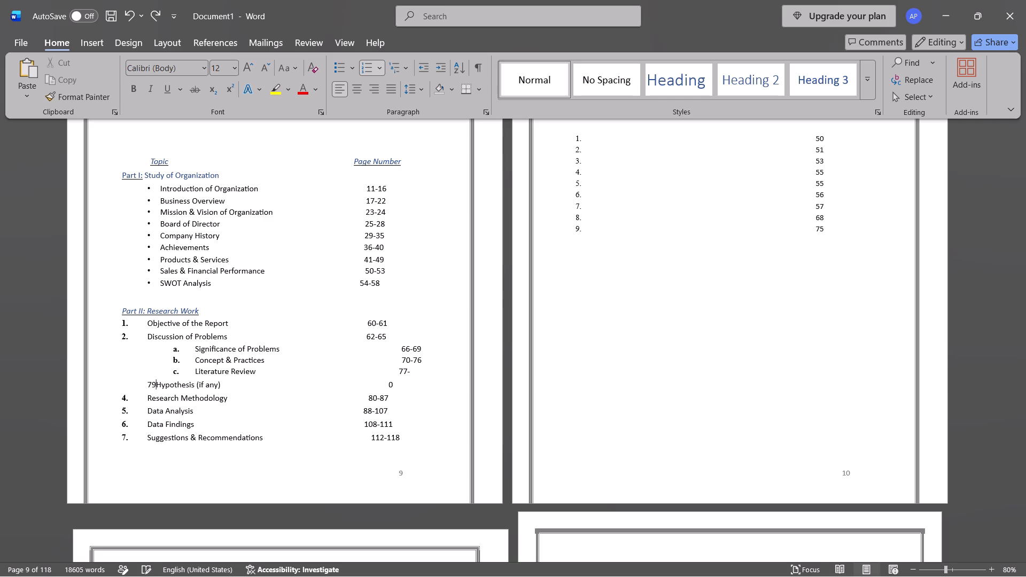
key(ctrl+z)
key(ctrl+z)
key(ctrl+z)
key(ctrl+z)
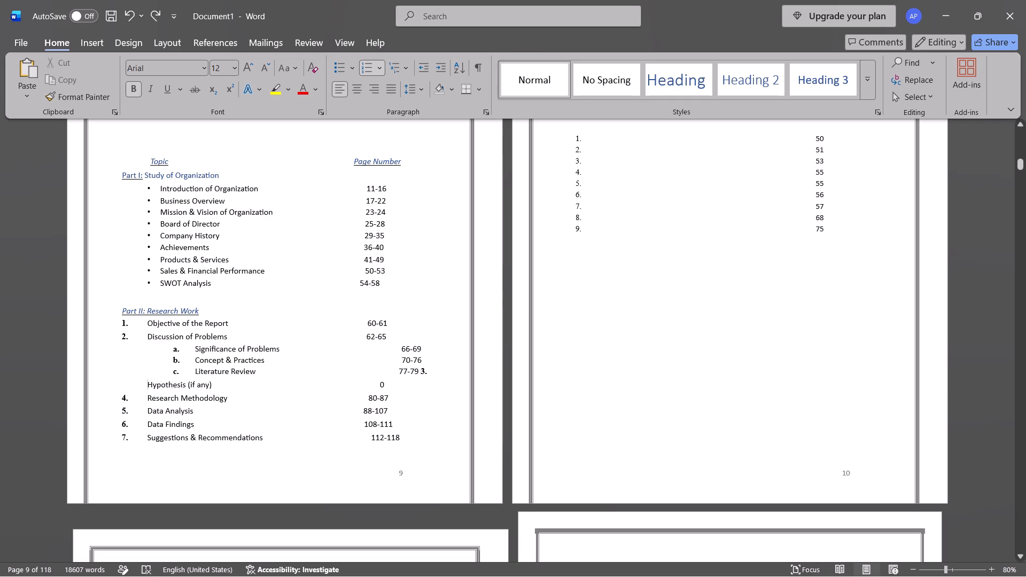
Put the bold "3." on the Hypothesis (if any) line, removing its automatic lettering and indent and aligning it with the other numbers.
click(421, 370)
key(Return)
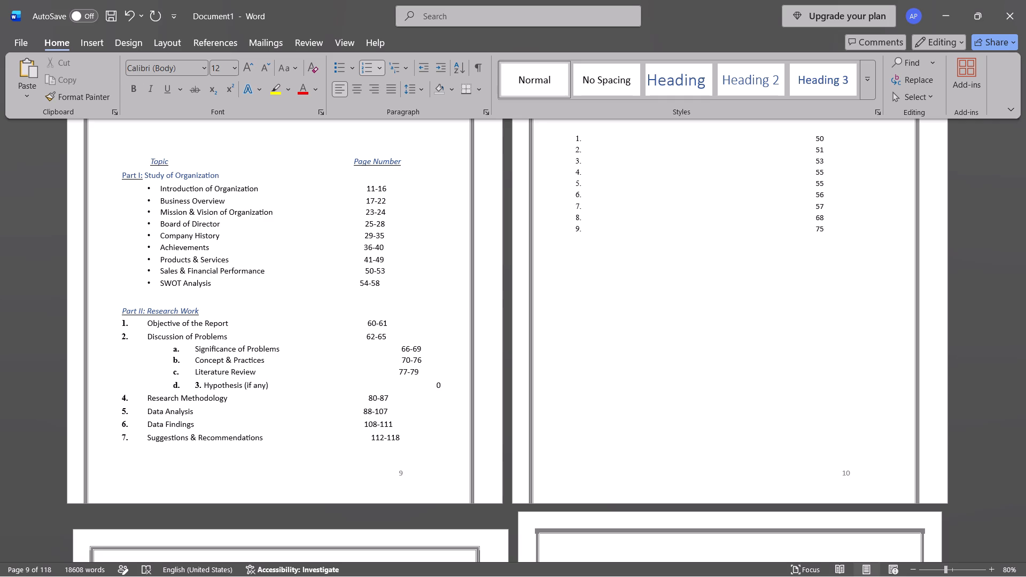
key(BackSpace)
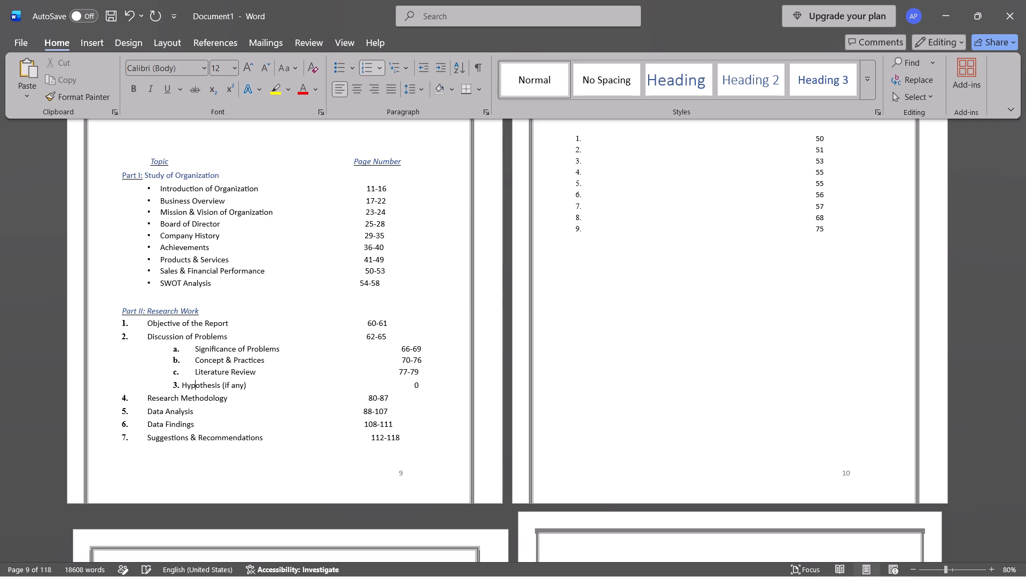
key(BackSpace)
key(BackSpace)
key(space)
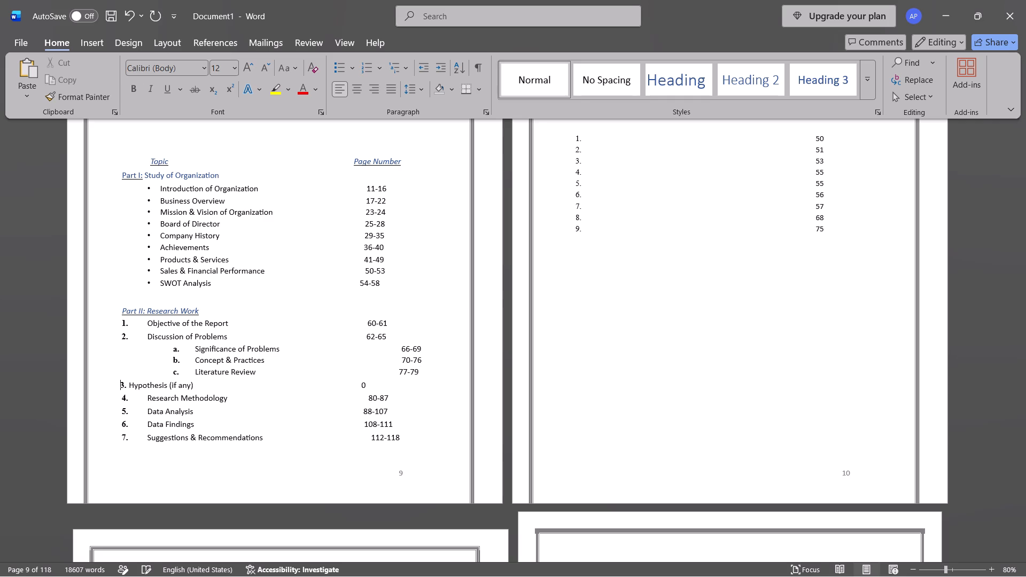
key(space)
key(space)
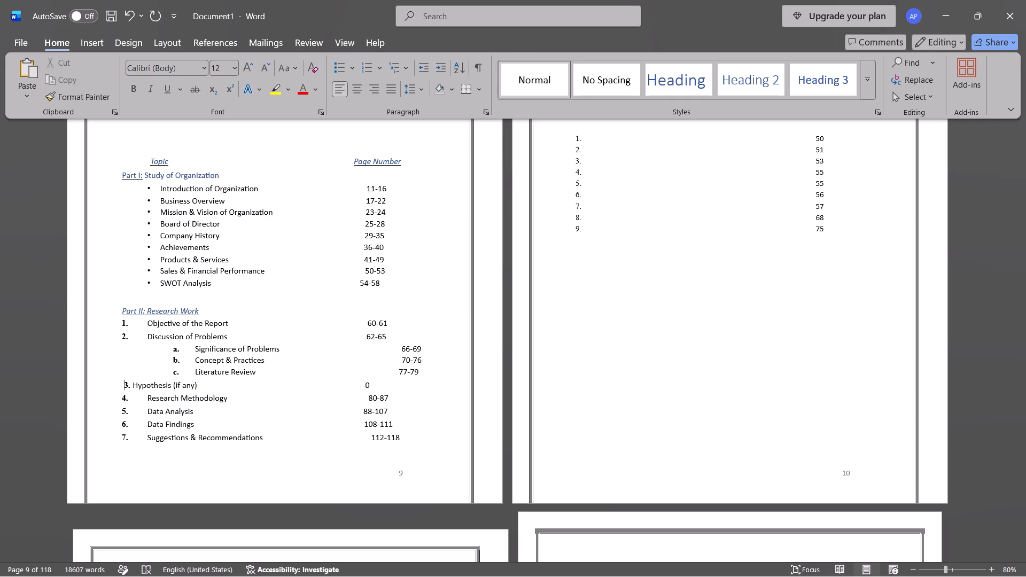
key(BackSpace)
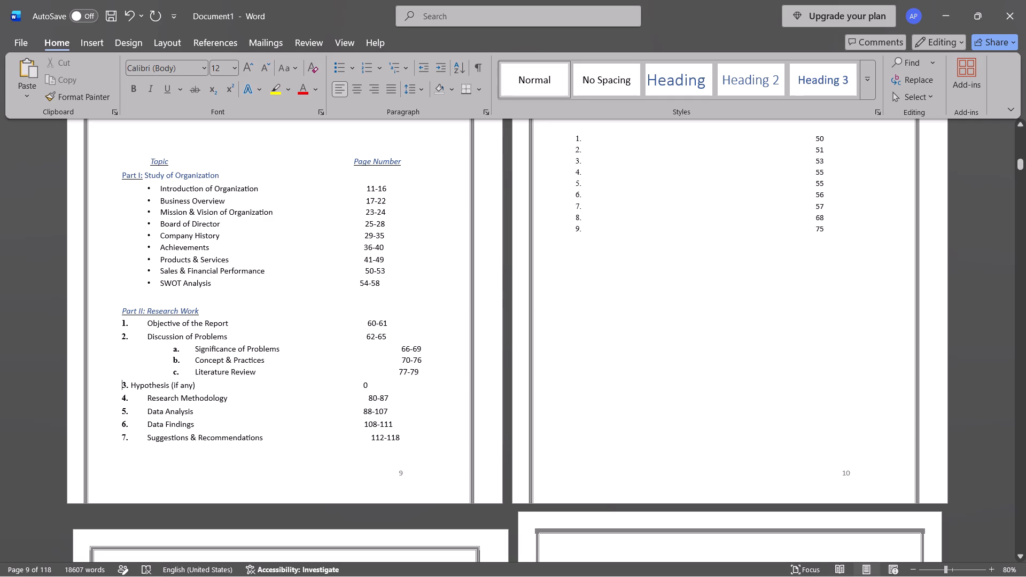
Add seven spaces after the bold "3." to align Hypothesis (if any) with the other main Part II topics.
click(131, 384)
key(space)
key(space)
key(space)
key(space)
key(space)
key(space)
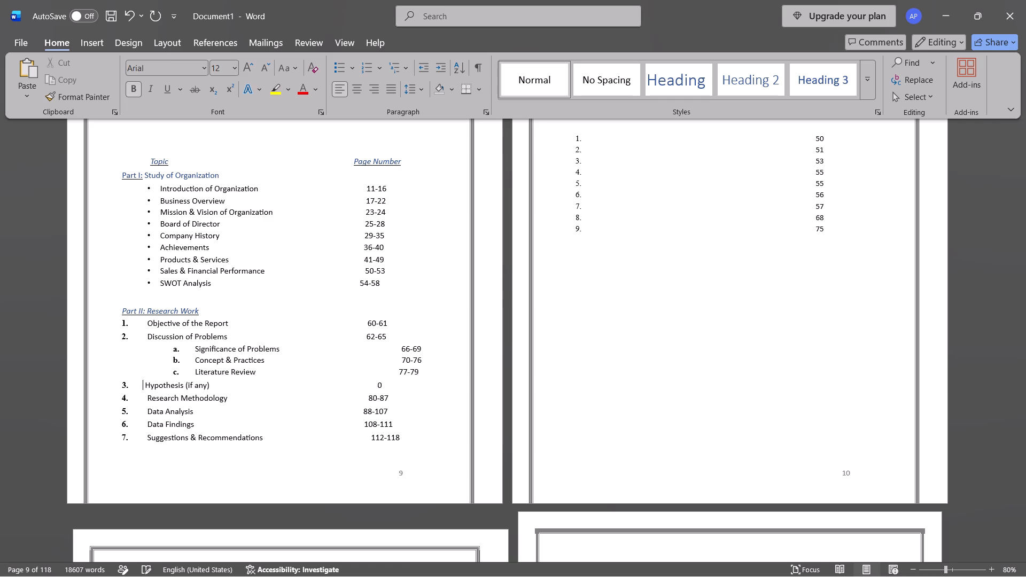
key(space)
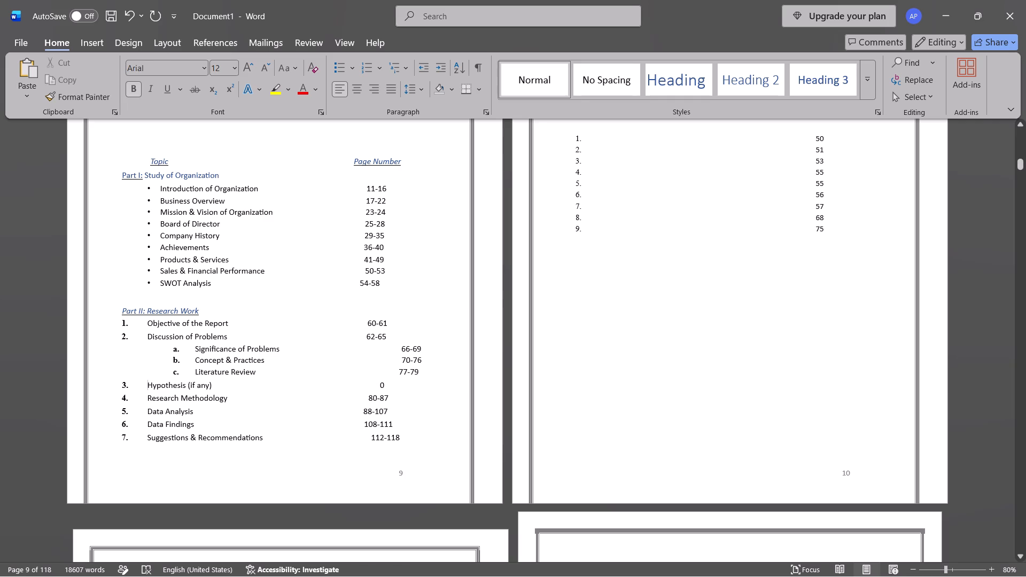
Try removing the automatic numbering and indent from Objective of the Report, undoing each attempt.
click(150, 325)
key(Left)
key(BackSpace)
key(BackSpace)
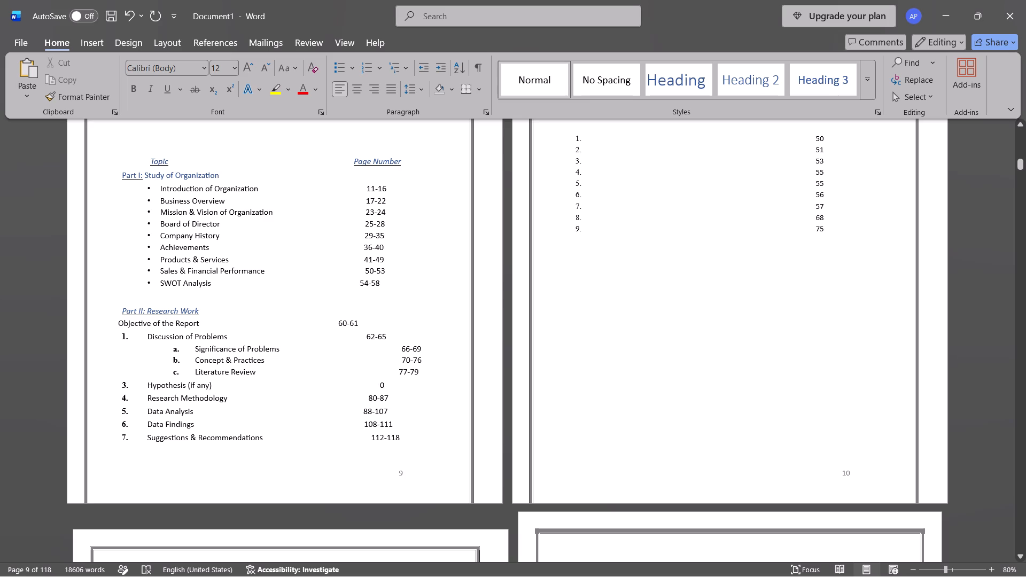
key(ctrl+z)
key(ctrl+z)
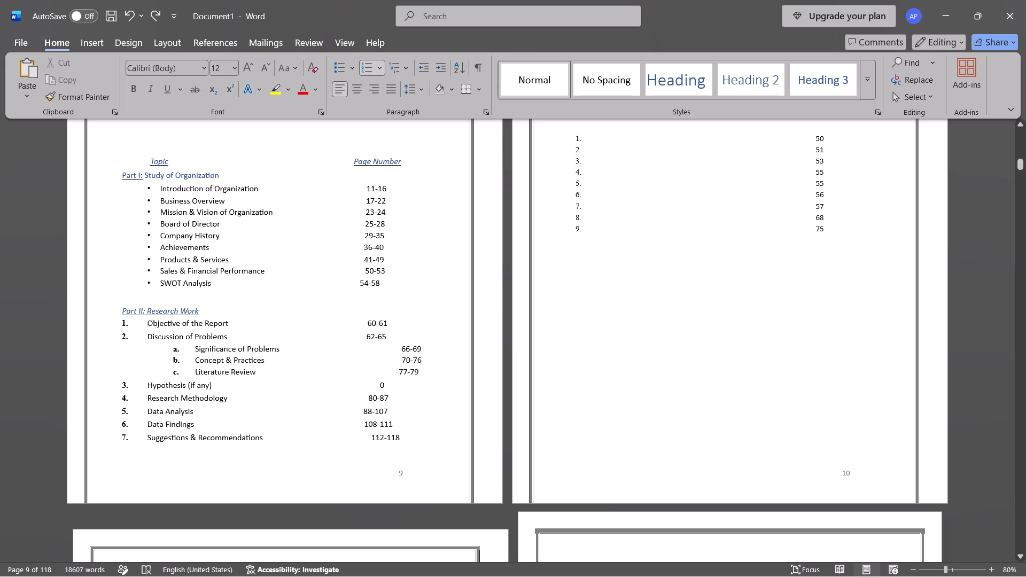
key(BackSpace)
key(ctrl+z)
Add three spaces before SWOT Analysis's page numbers 54-58 to line them up with the Part I numbers above.
click(359, 278)
key(space)
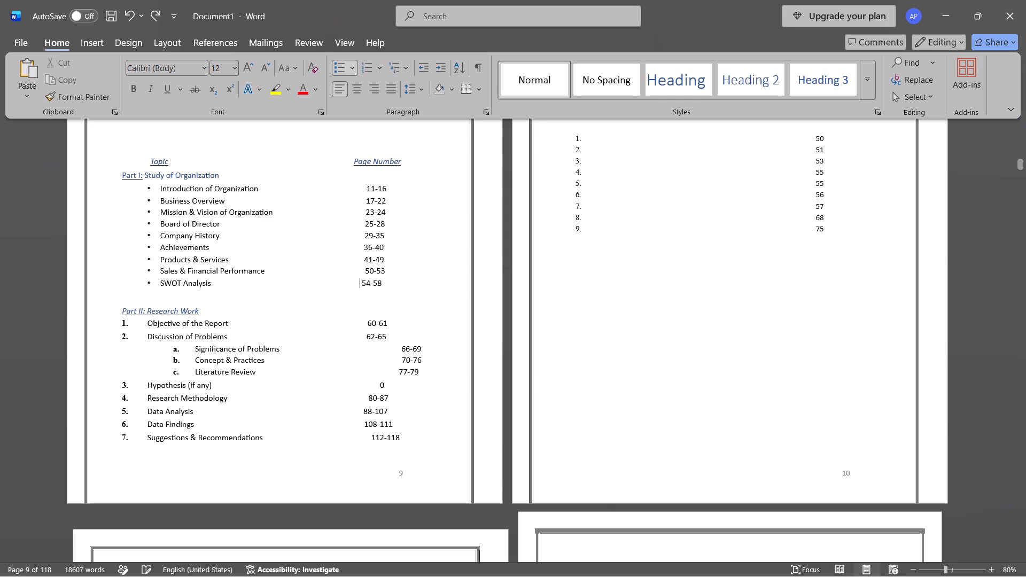
key(space)
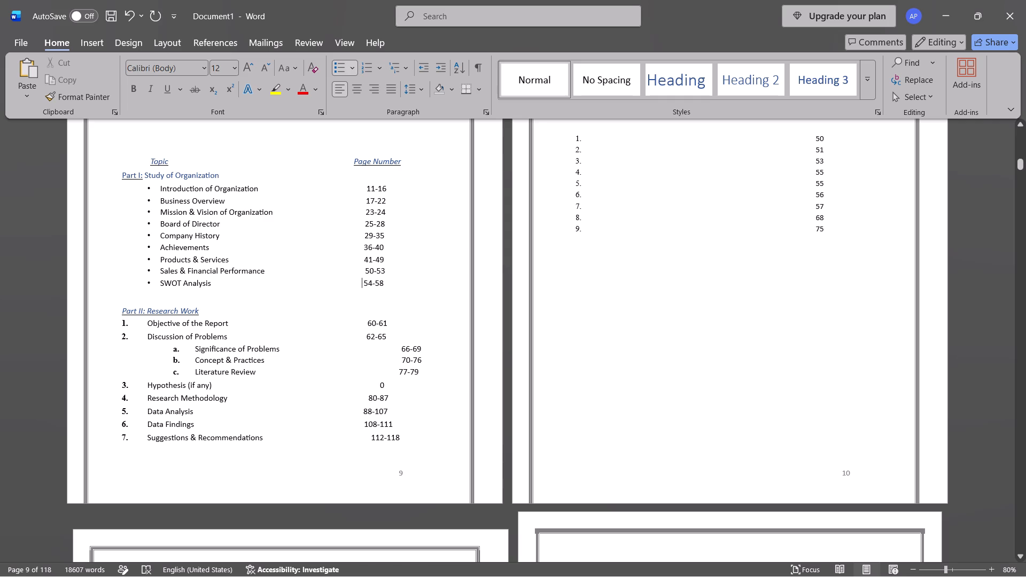
key(space)
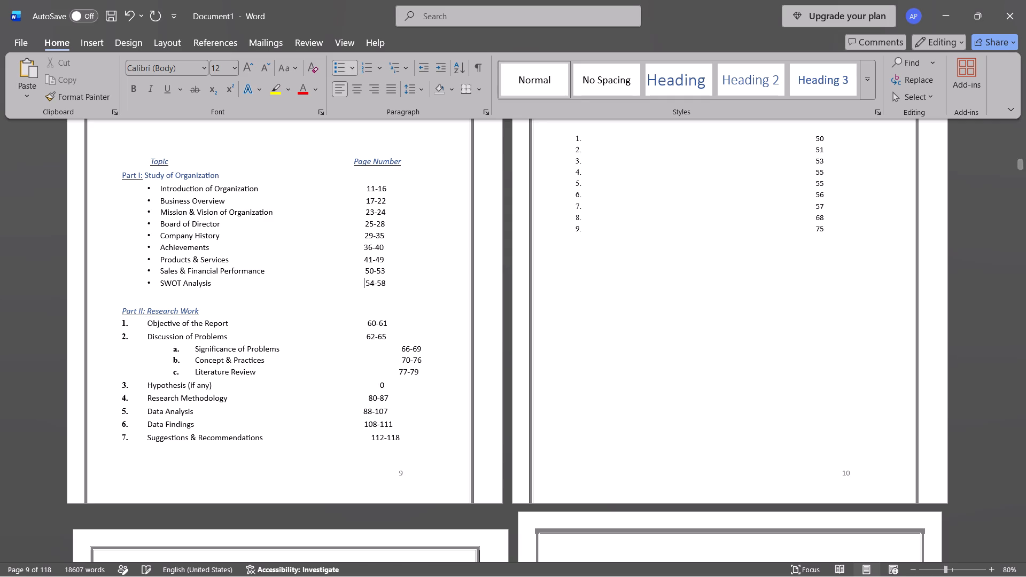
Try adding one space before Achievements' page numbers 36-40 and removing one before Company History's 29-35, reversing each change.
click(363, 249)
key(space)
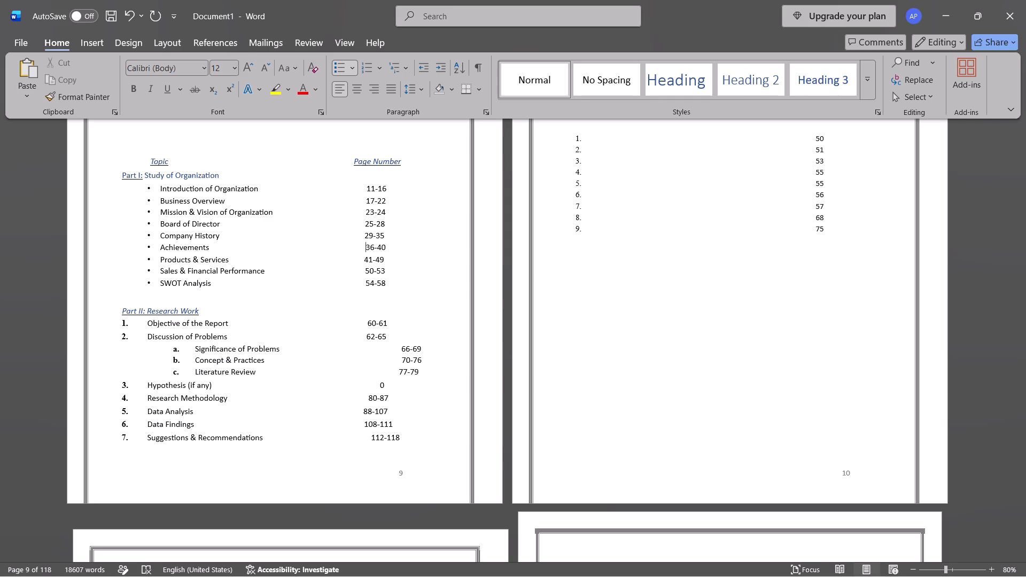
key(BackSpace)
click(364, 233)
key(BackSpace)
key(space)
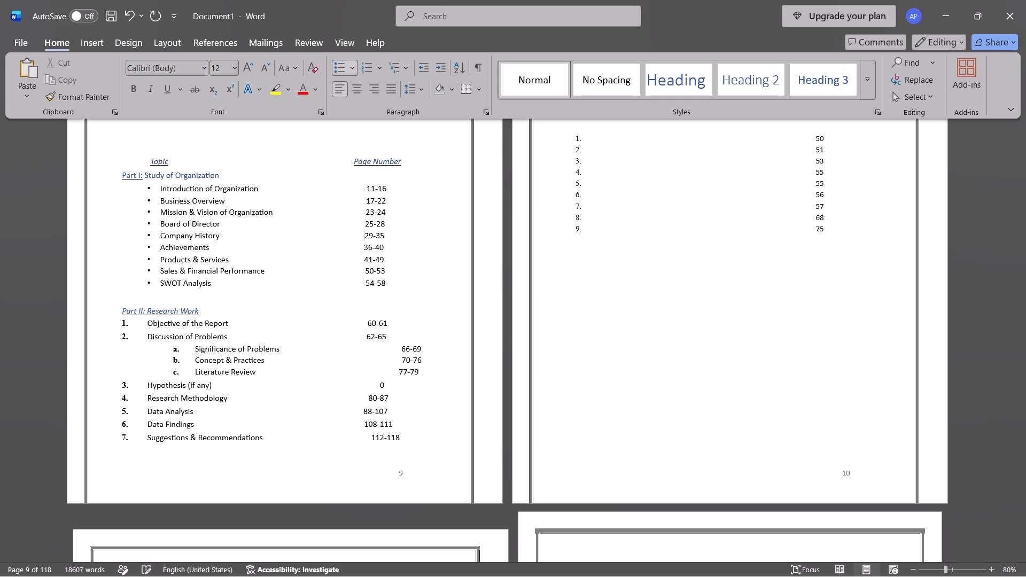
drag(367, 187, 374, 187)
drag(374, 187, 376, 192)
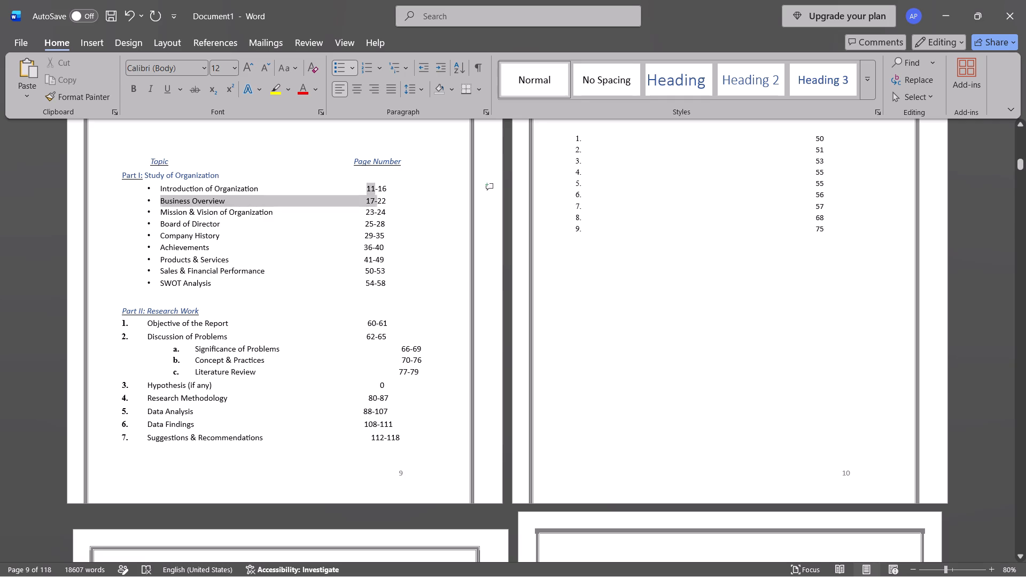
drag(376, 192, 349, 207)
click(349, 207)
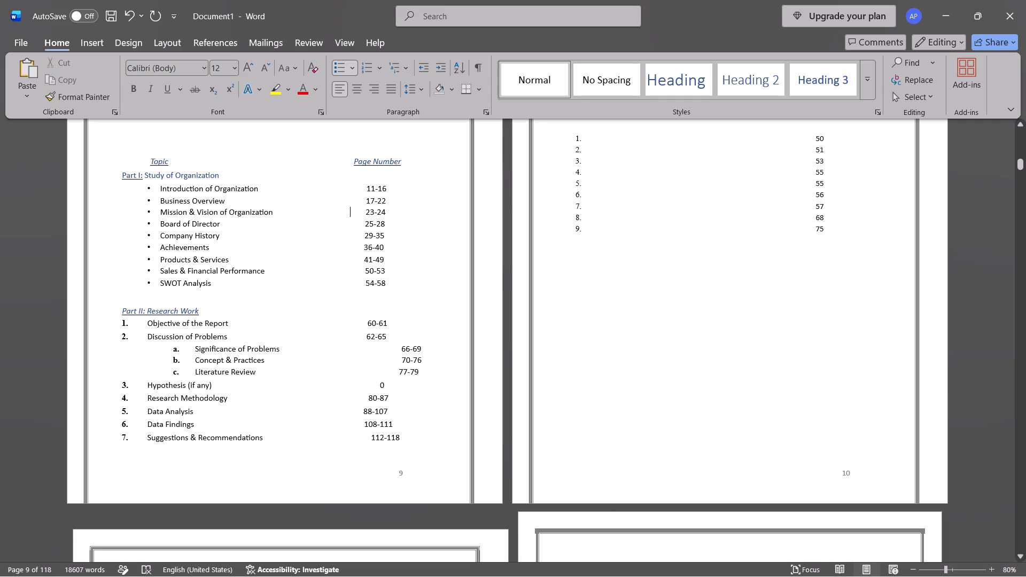
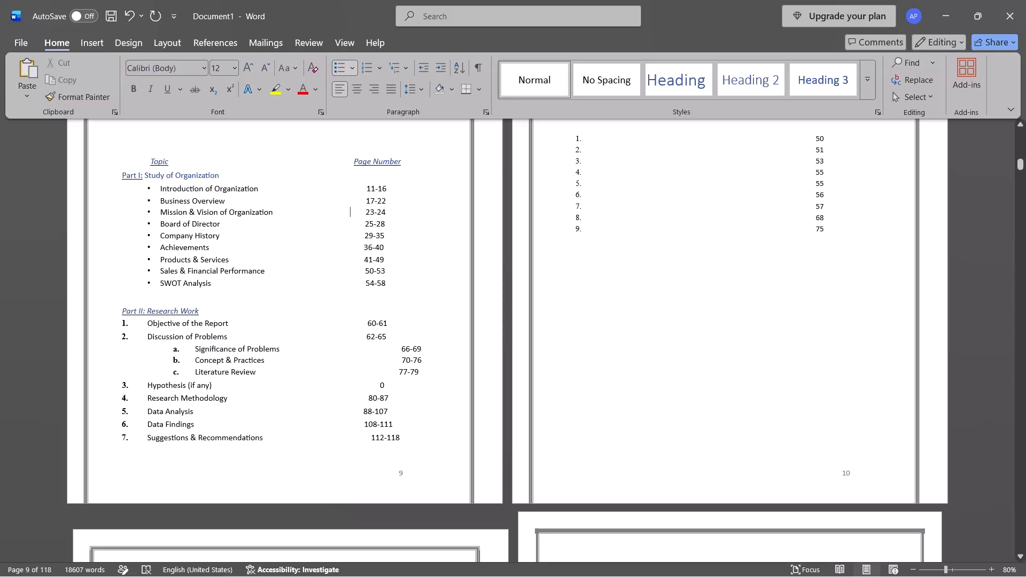
Remove 17 spaces before Significance of Problems' page numbers 66-69 to line them up with the main Part II page numbers.
click(401, 349)
key(BackSpace)
key(BackSpace)
key(BackSpace)
key(BackSpace)
key(BackSpace)
key(BackSpace)
key(BackSpace)
key(BackSpace)
key(BackSpace)
key(BackSpace)
key(BackSpace)
key(BackSpace)
key(BackSpace)
key(BackSpace)
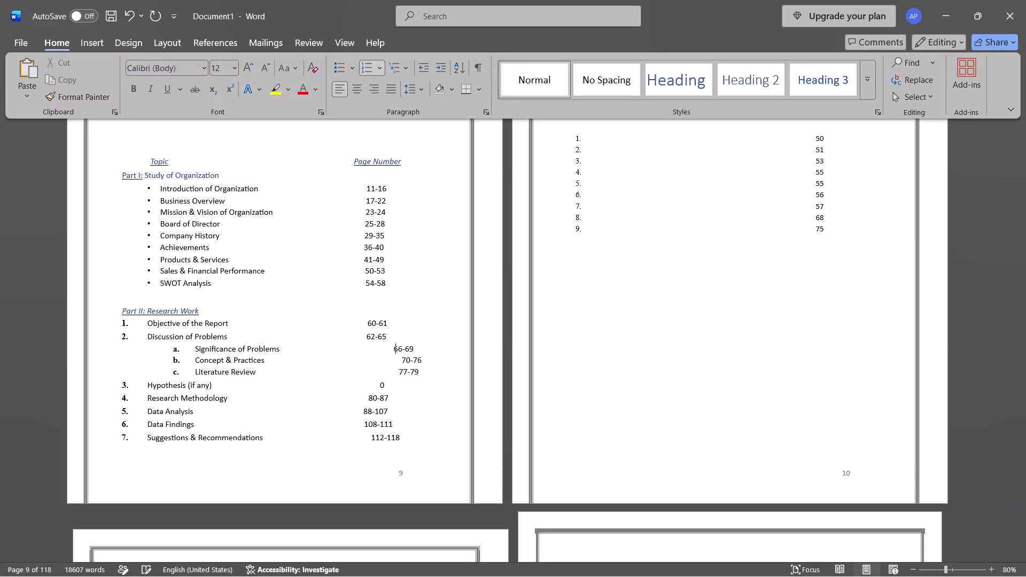
key(BackSpace)
key(BackSpace)
key(BackSpace)
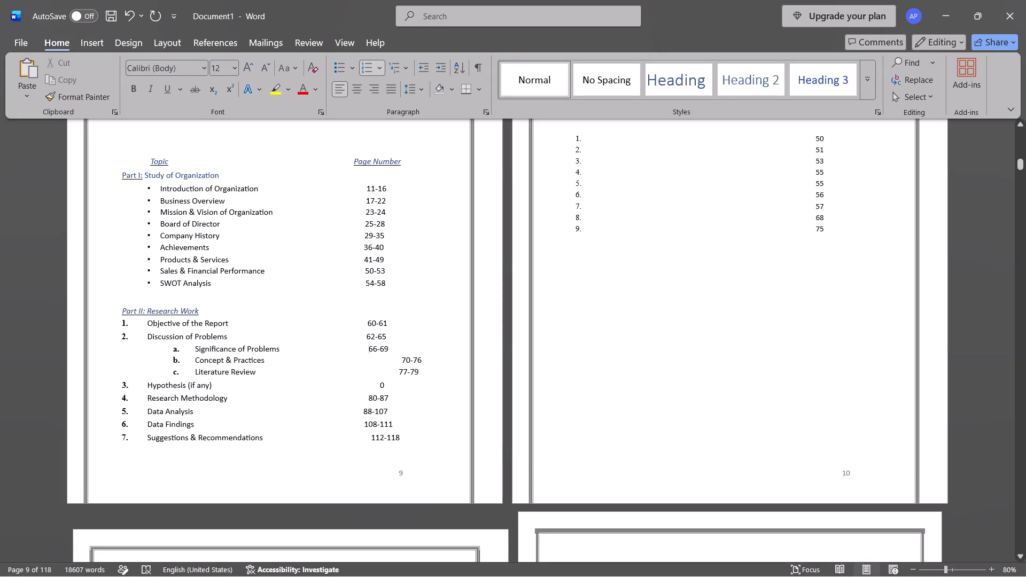
Add one space before Discussion of Problems' page numbers 62-65 to align them with the neighbouring entries.
click(367, 337)
key(space)
key(BackSpace)
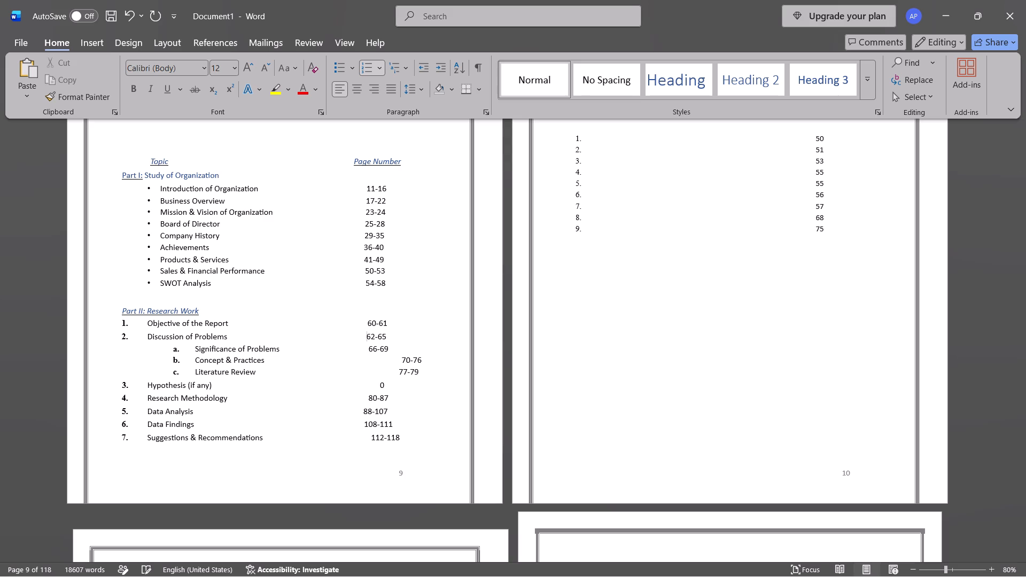
key(space)
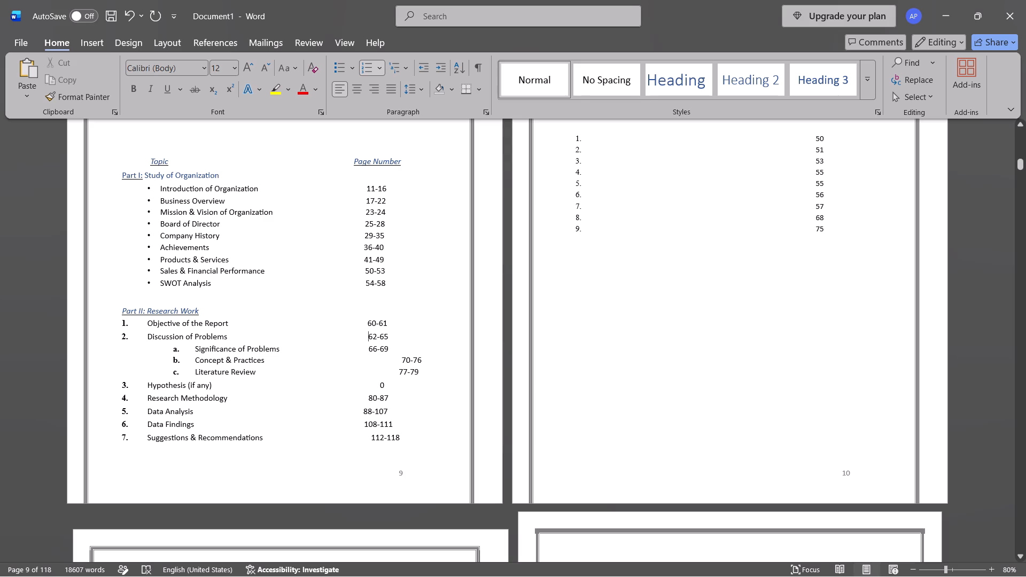
Remove the extra spaces before Concept & Practices' 70-76 and Literature Review's 77-79 to align them under 66-69.
drag(402, 360, 371, 362)
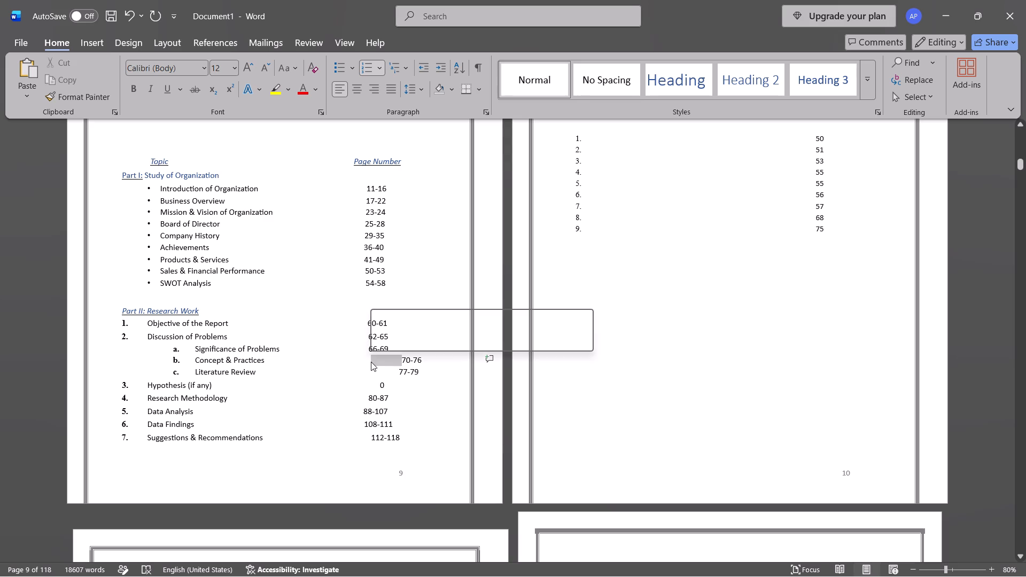
key(BackSpace)
drag(396, 372, 369, 370)
key(BackSpace)
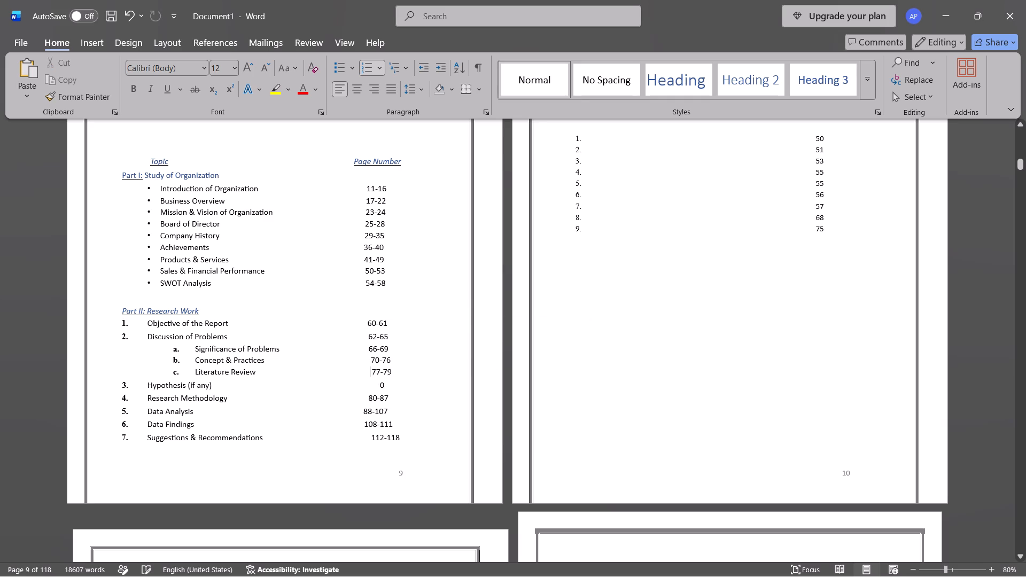
key(BackSpace)
click(374, 359)
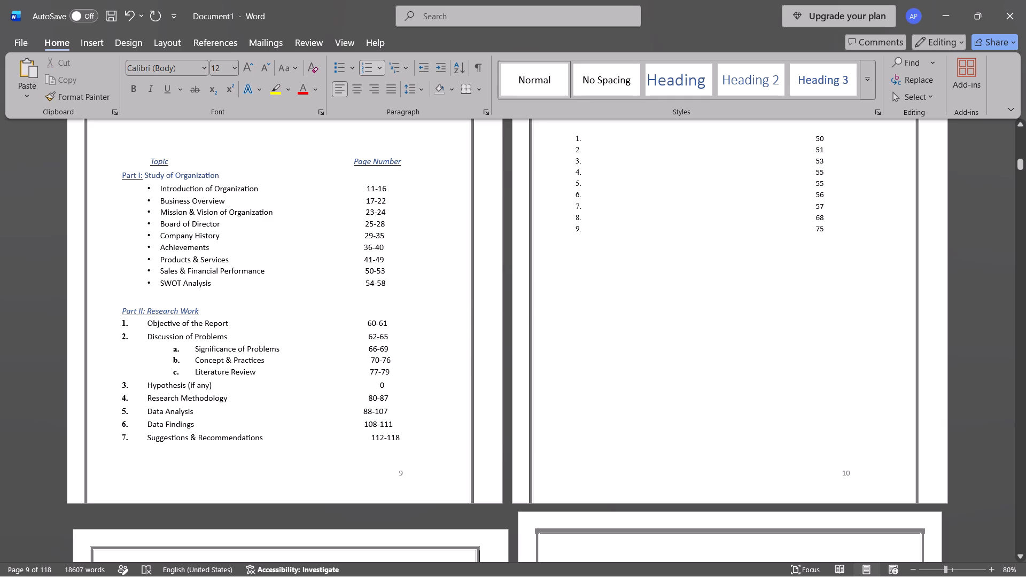
key(Left)
key(BackSpace)
Delete the page number 0 and the five spaces before it on the Hypothesis (if any) line.
drag(377, 385, 386, 387)
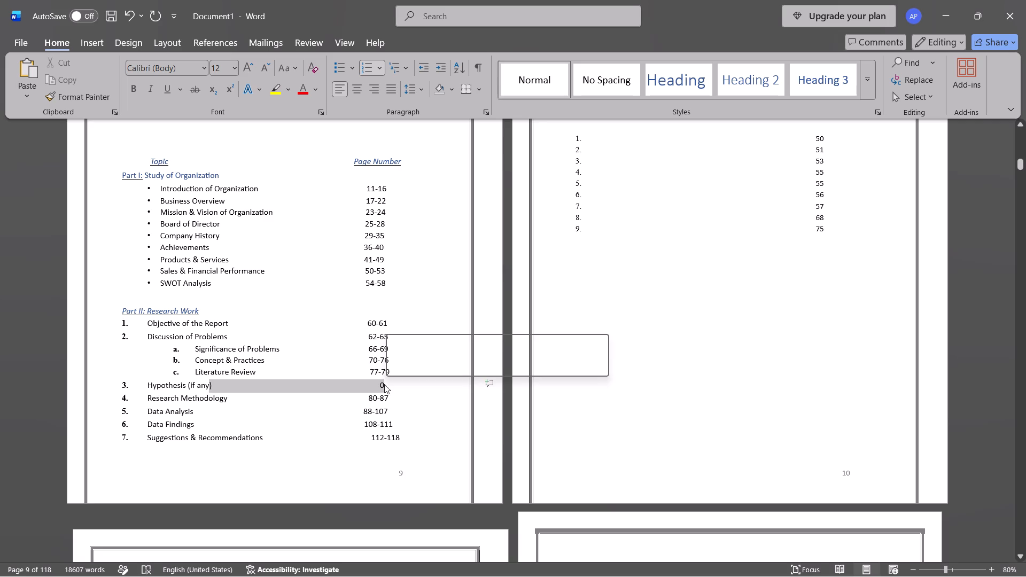
click(384, 385)
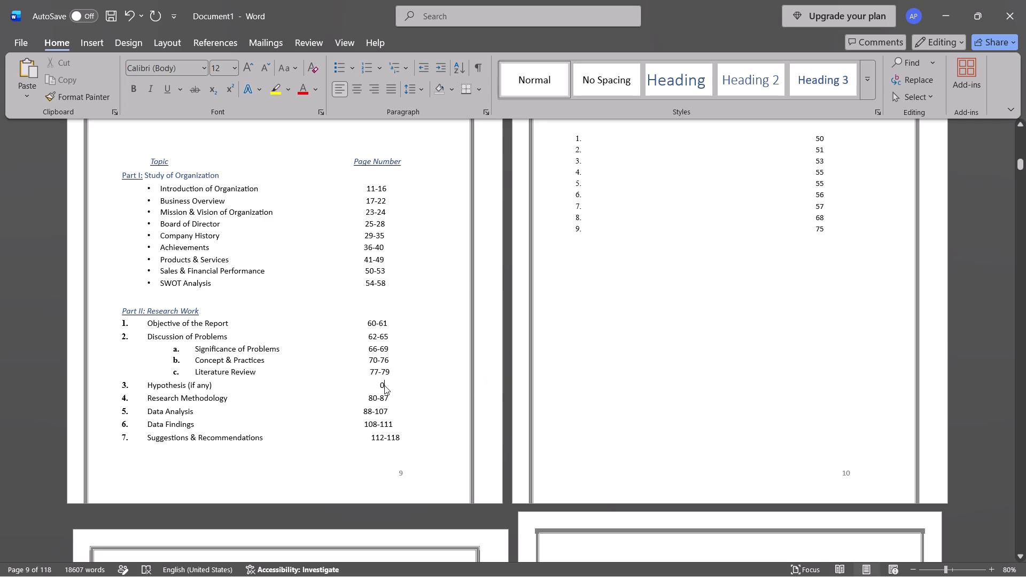
key(BackSpace)
key(BackSpace)
key(BackSpace)
key(BackSpace)
key(BackSpace)
key(BackSpace)
Add two spaces before Data Analysis's page numbers 88-107 to align them with Research Methodology's 80-87.
click(366, 413)
key(Left)
key(space)
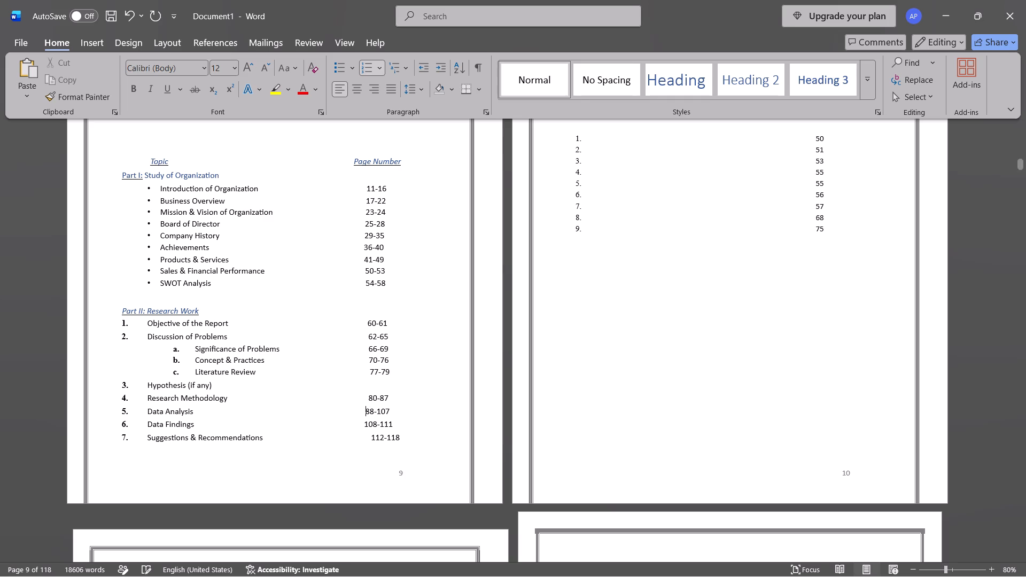
key(space)
key(space)
key(BackSpace)
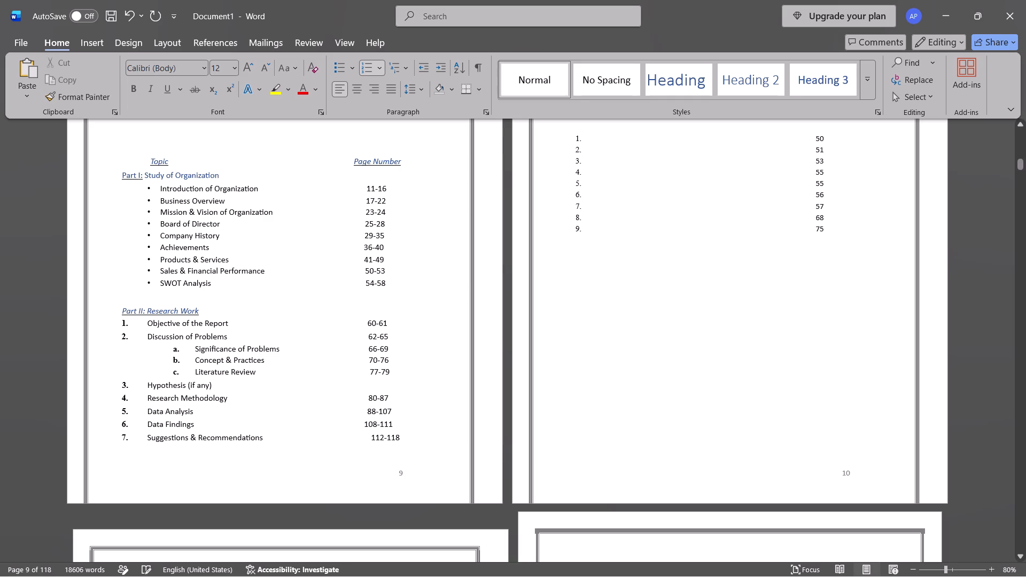
Align the last two Part II page numbers by adding one space before 108-111 and removing two before 112-118.
click(364, 428)
key(space)
key(space)
key(BackSpace)
click(372, 437)
key(BackSpace)
key(BackSpace)
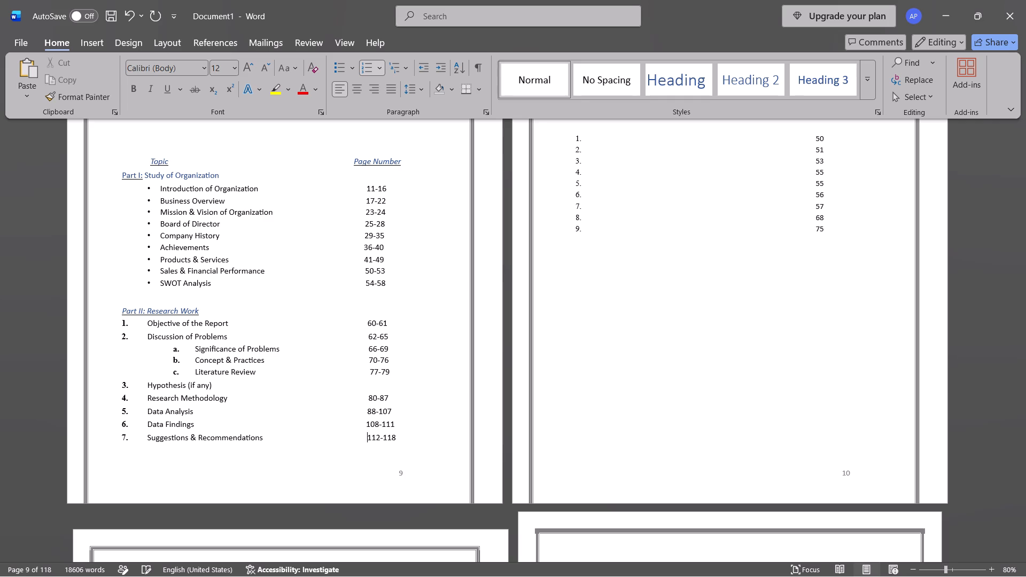
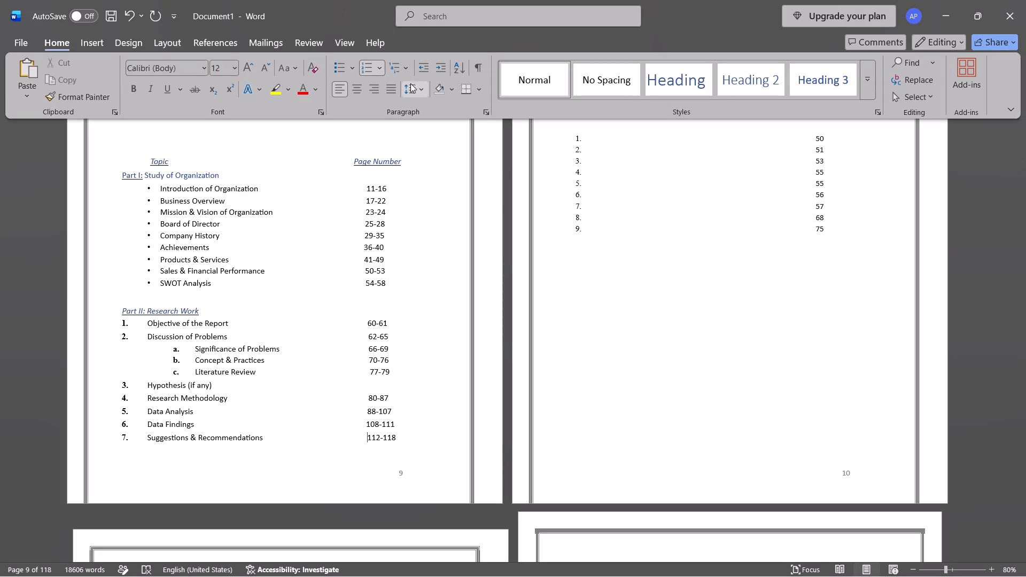
Set the line spacing of the Significance of Problems entry in the table of contents to 1.15.
drag(169, 347, 169, 347)
drag(169, 347, 261, 375)
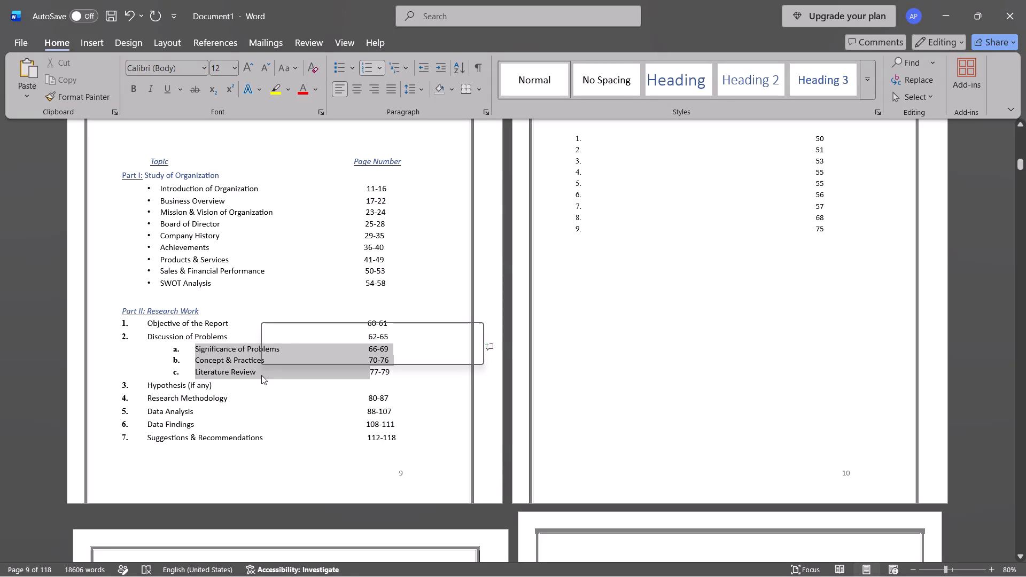
click(275, 371)
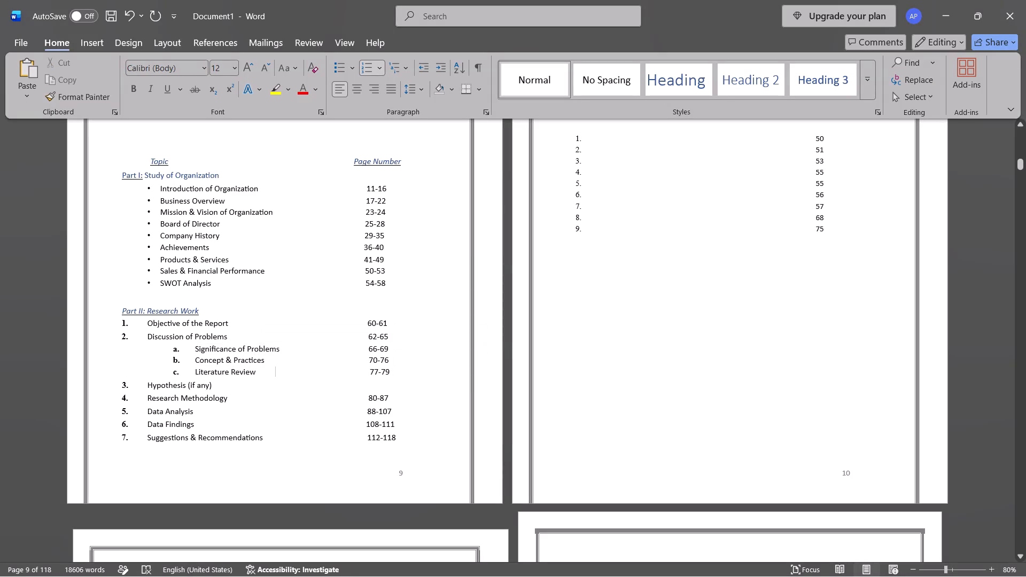
drag(167, 346, 267, 352)
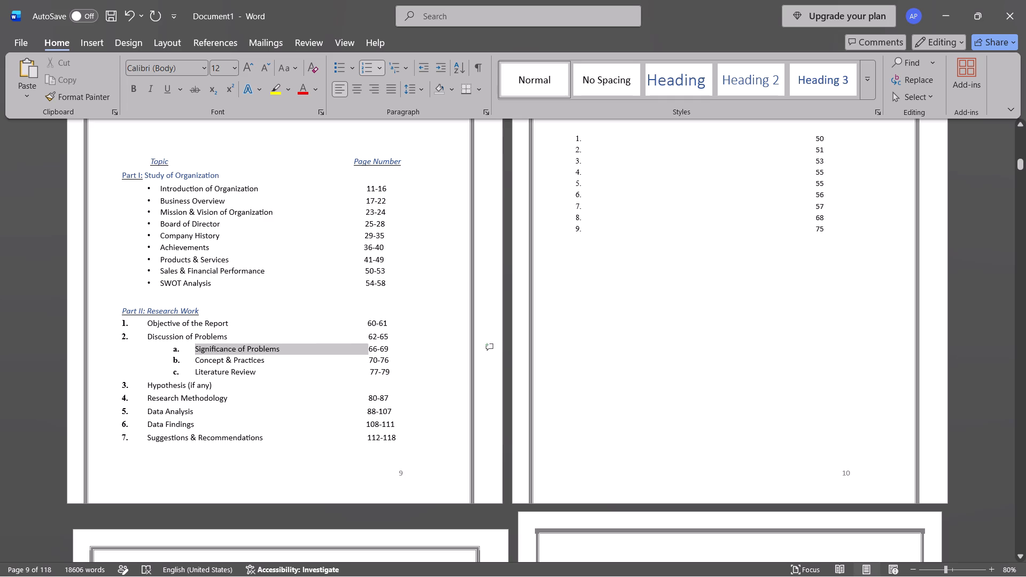
drag(267, 352, 278, 350)
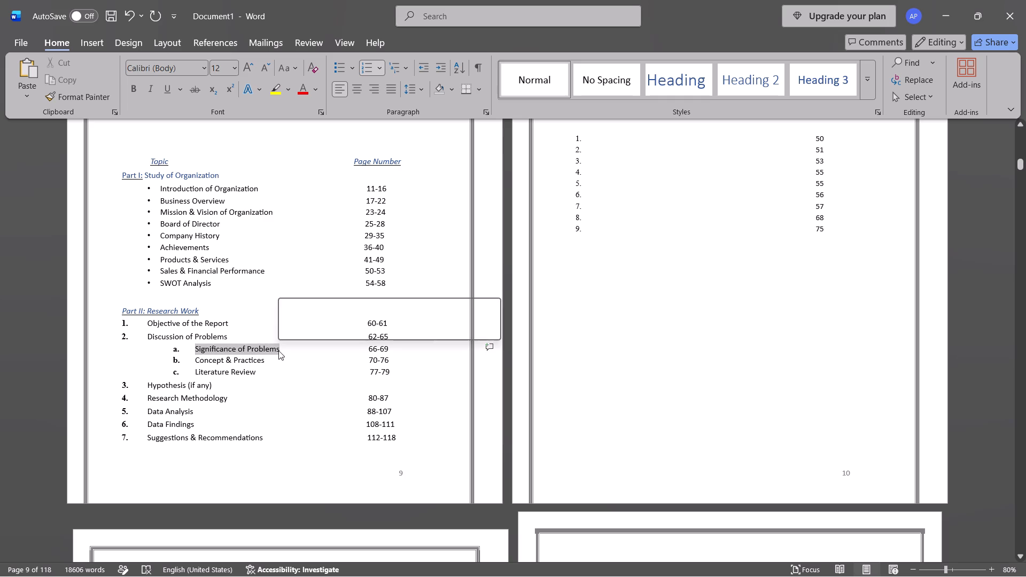
click(417, 86)
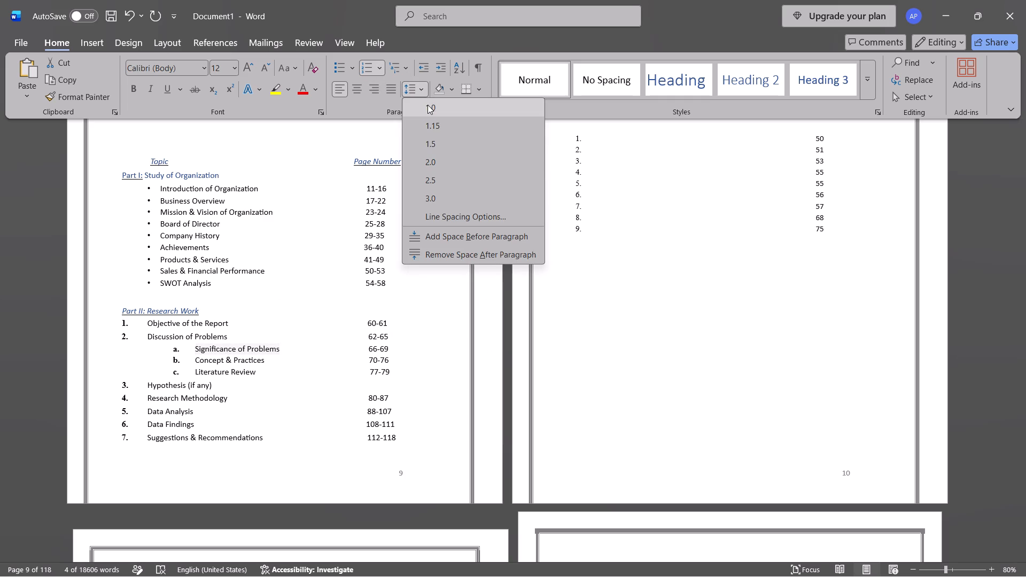
click(428, 105)
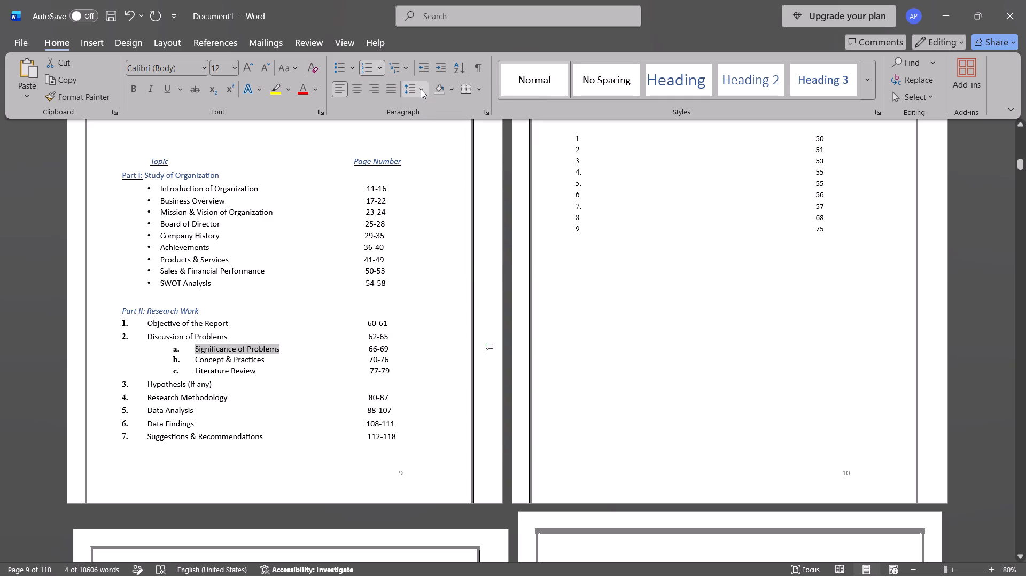
click(421, 89)
click(430, 128)
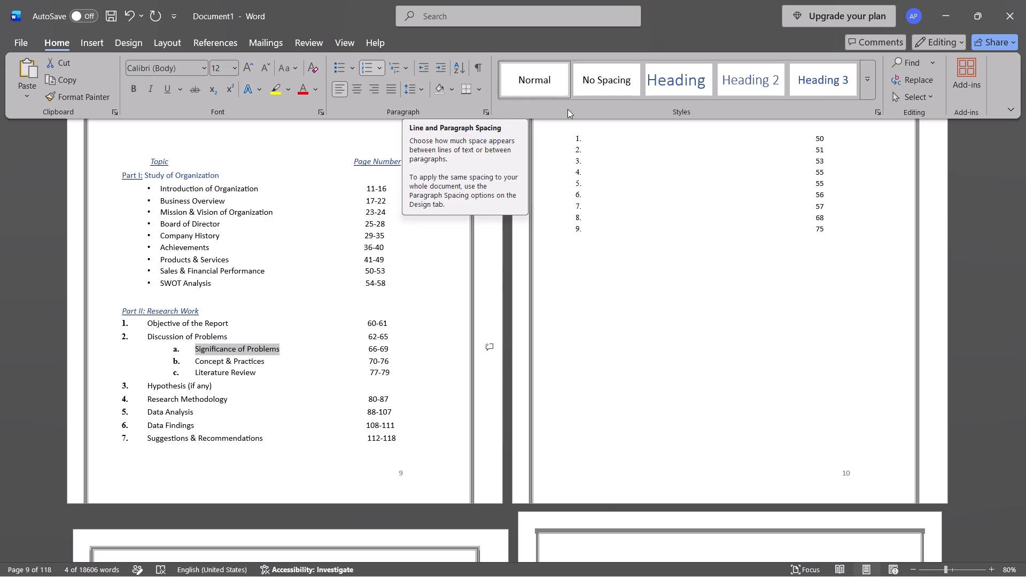
Add a tenth numbered line with page number 108 below item 9 in the list on page 10.
click(619, 308)
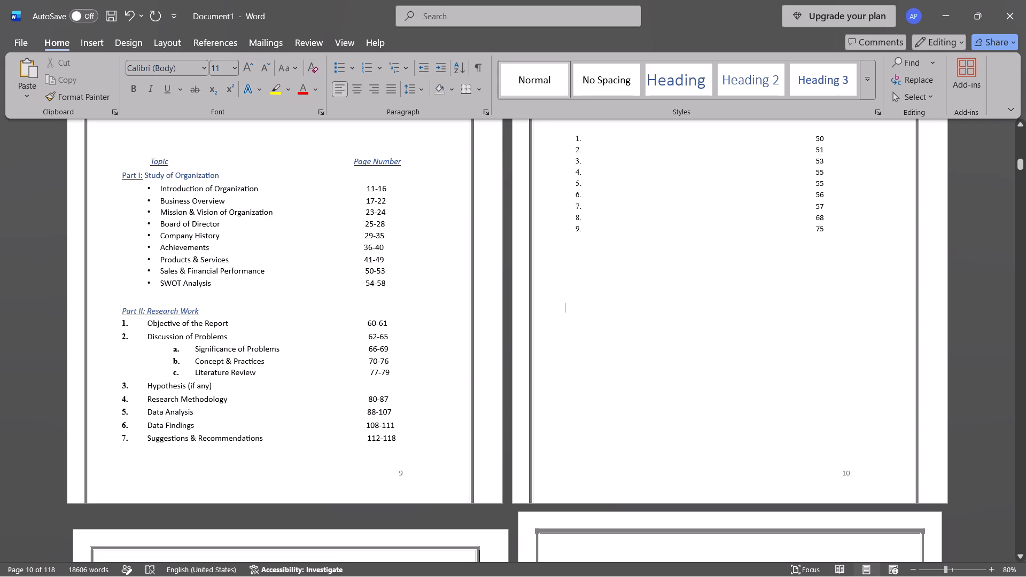
click(590, 231)
click(587, 228)
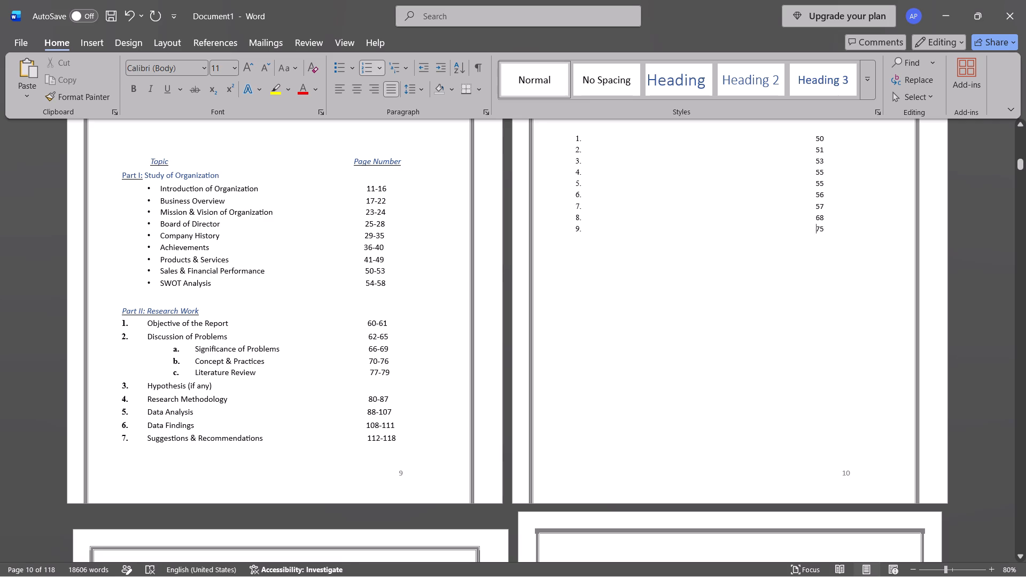
key(Right)
key(Right)
key(Return)
text(108)
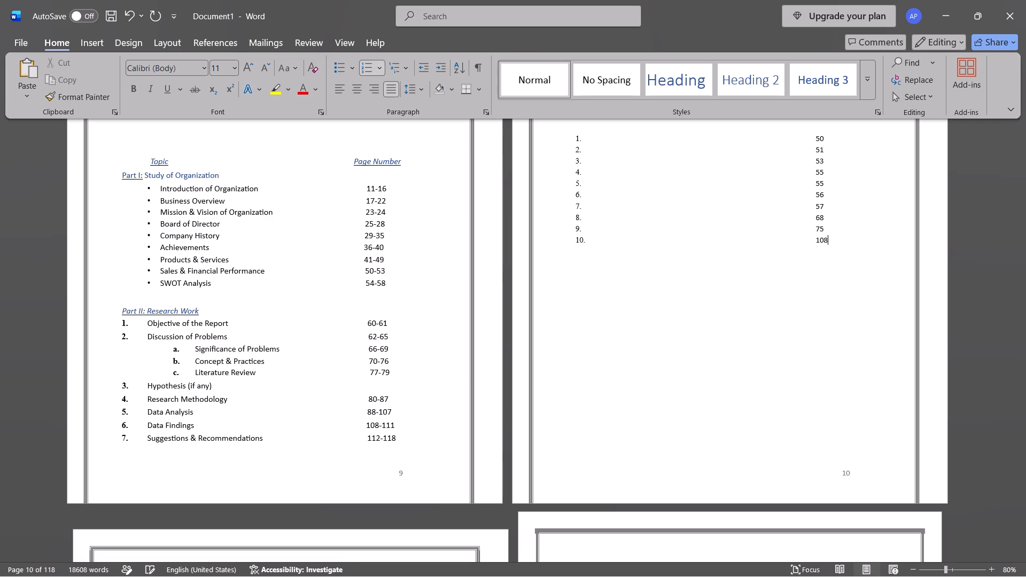
Delete the blank lines directly above the Part 1: Study of Organization title on page 11.
scroll(591, 291, down, 3)
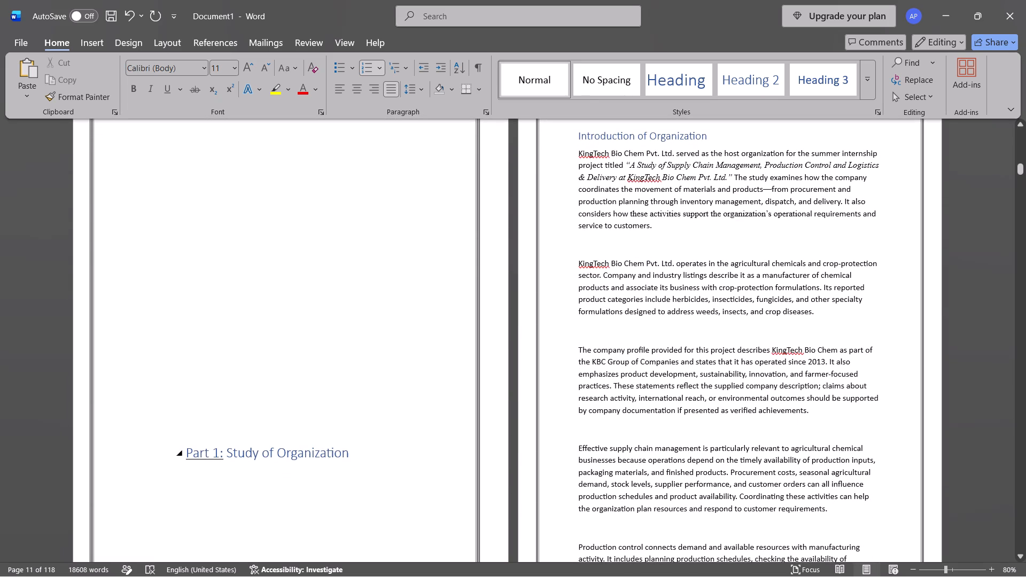
click(170, 458)
key(BackSpace)
key(BackSpace)
key(BackSpace)
key(BackSpace)
key(BackSpace)
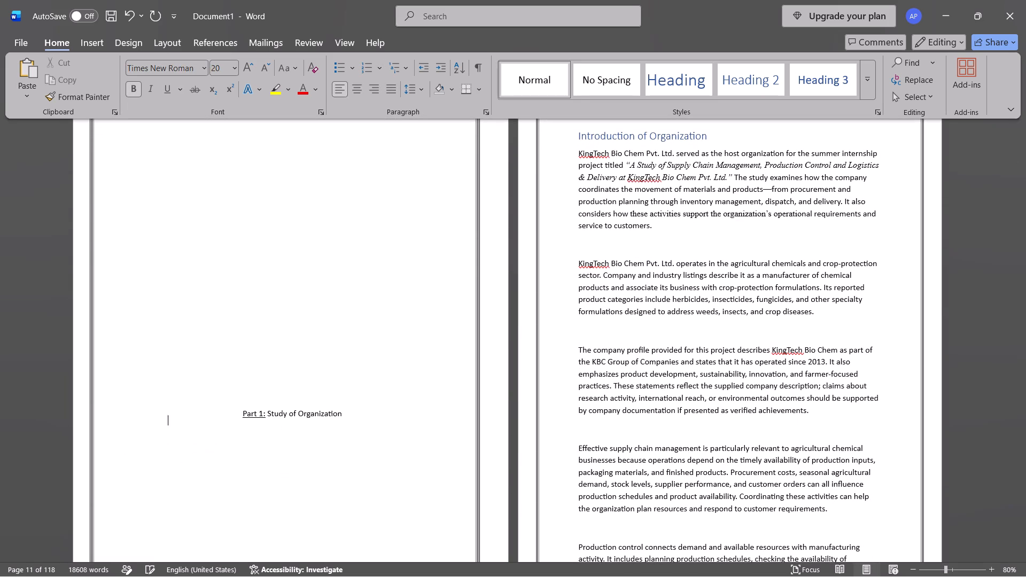
key(BackSpace)
key(BackSpace)
key(BackSpace)
key(BackSpace)
key(BackSpace)
key(BackSpace)
key(BackSpace)
key(BackSpace)
key(BackSpace)
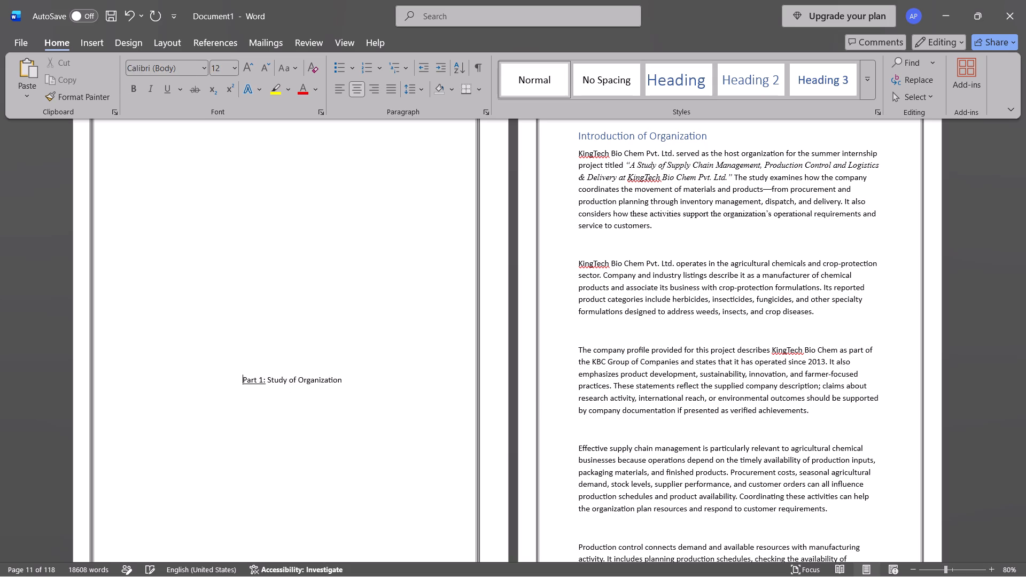
key(BackSpace)
key(BackSpace)
key(BackSpace)
key(BackSpace)
key(BackSpace)
key(BackSpace)
key(BackSpace)
key(BackSpace)
key(BackSpace)
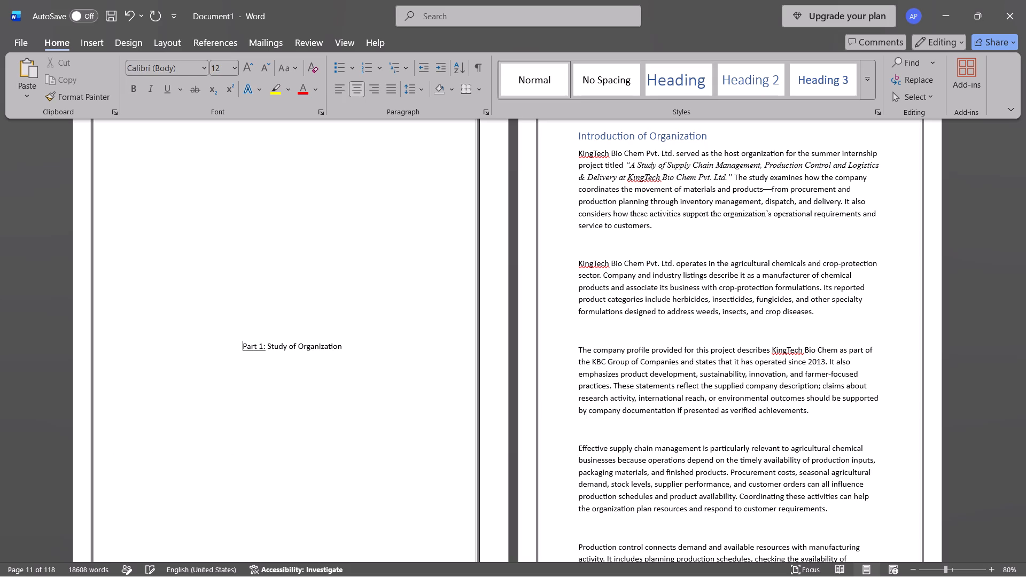
key(BackSpace)
Insert 17 blank lines above the Part 1: Study of Organization title.
key(Return)
key(Return)
key(Return)
key(Return)
key(Return)
key(Return)
key(Return)
key(Return)
key(Return)
key(Return)
key(Return)
key(Return)
key(Return)
key(Return)
key(Return)
key(Return)
key(Return)
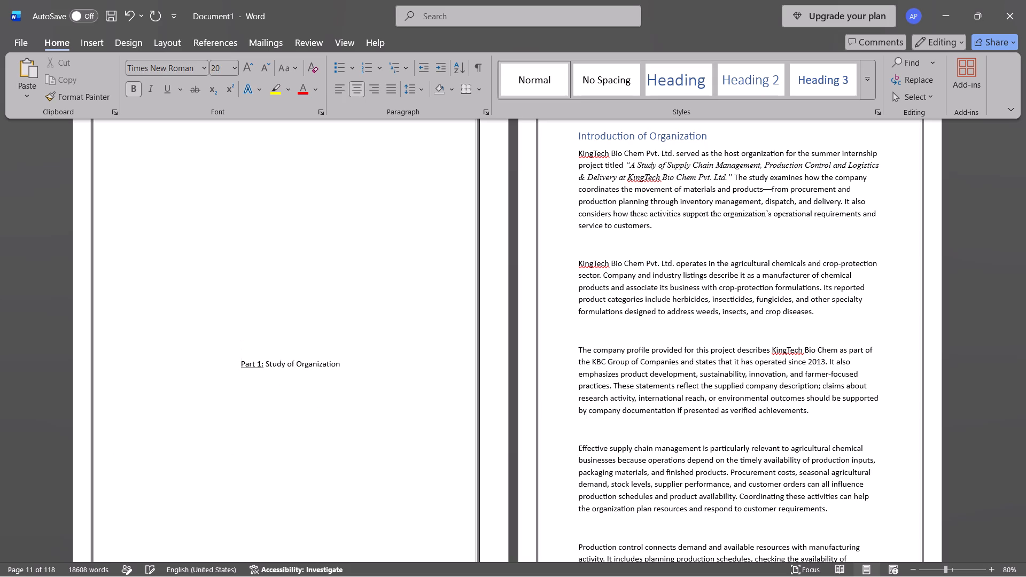
Remove three blank lines above the Part 1: Study of Organization title so it sits near the bottom of page 11.
scroll(170, 458, up, 2)
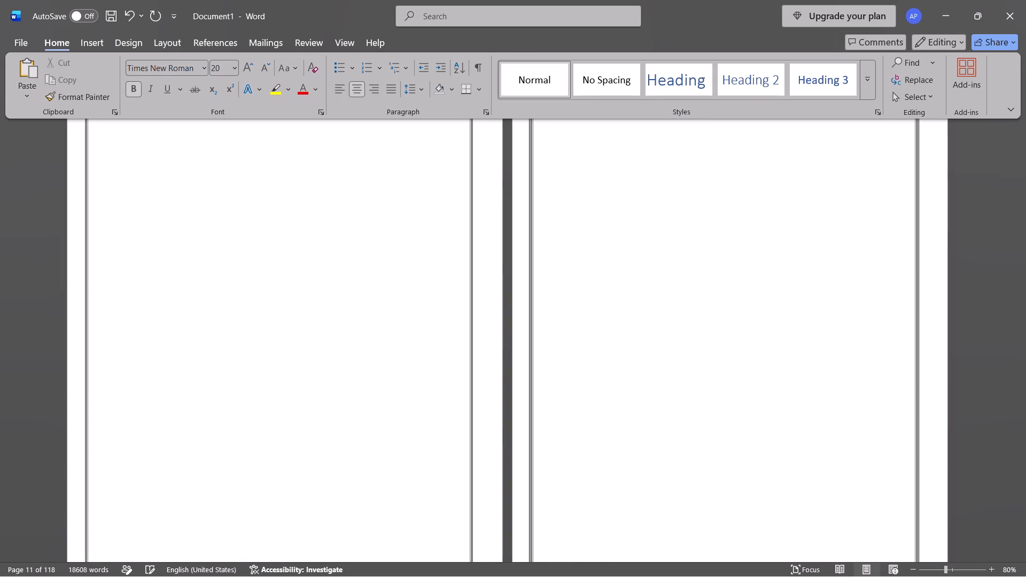
scroll(170, 458, up, 2)
scroll(170, 458, down, 1)
scroll(170, 458, up, 1)
scroll(170, 458, down, 1)
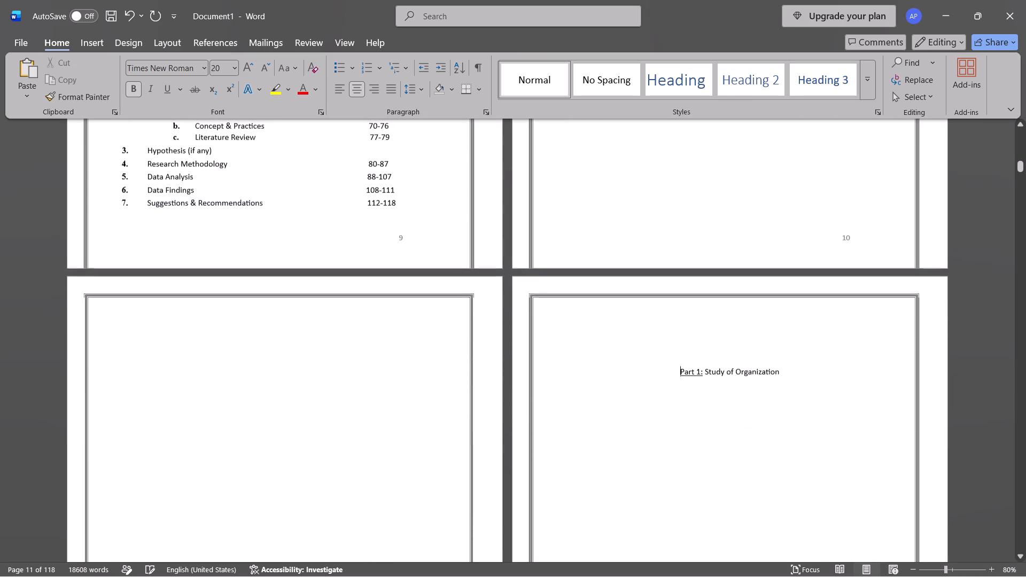
scroll(170, 458, down, 1)
key(BackSpace)
key(BackSpace)
key(BackSpace)
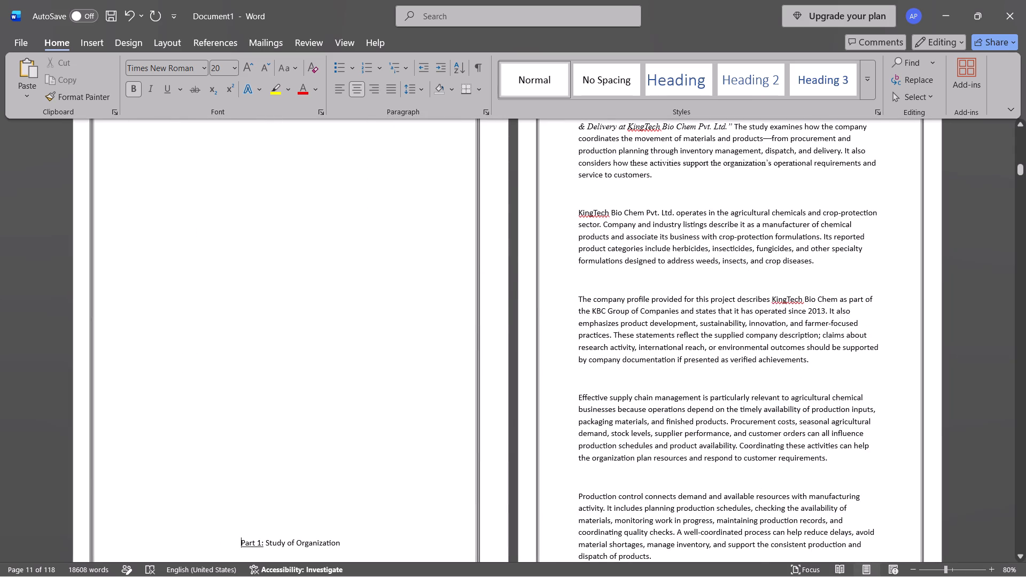
Add a centred empty line above the Introduction of Organization heading on page 12.
scroll(280, 469, up, 1)
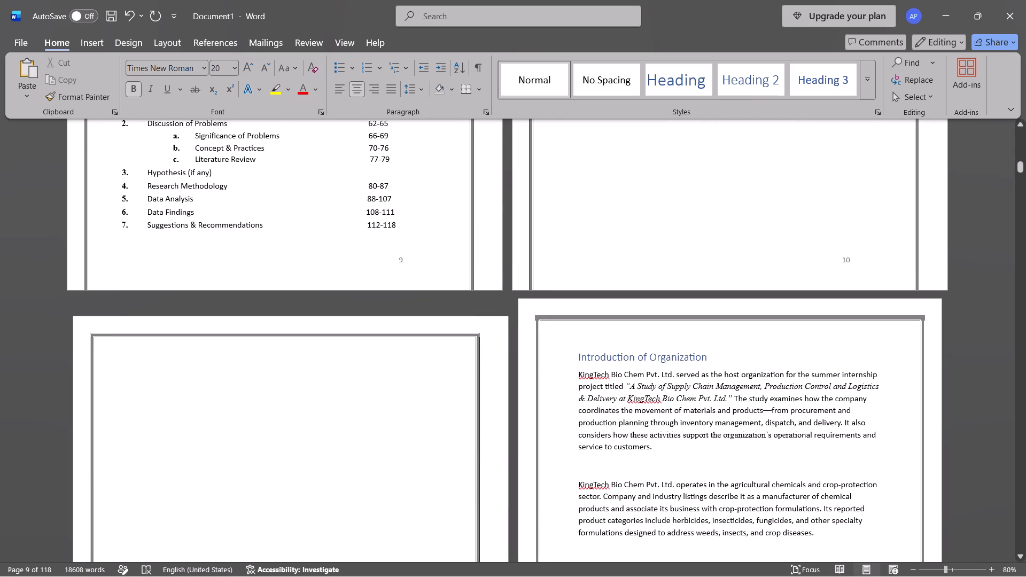
click(581, 356)
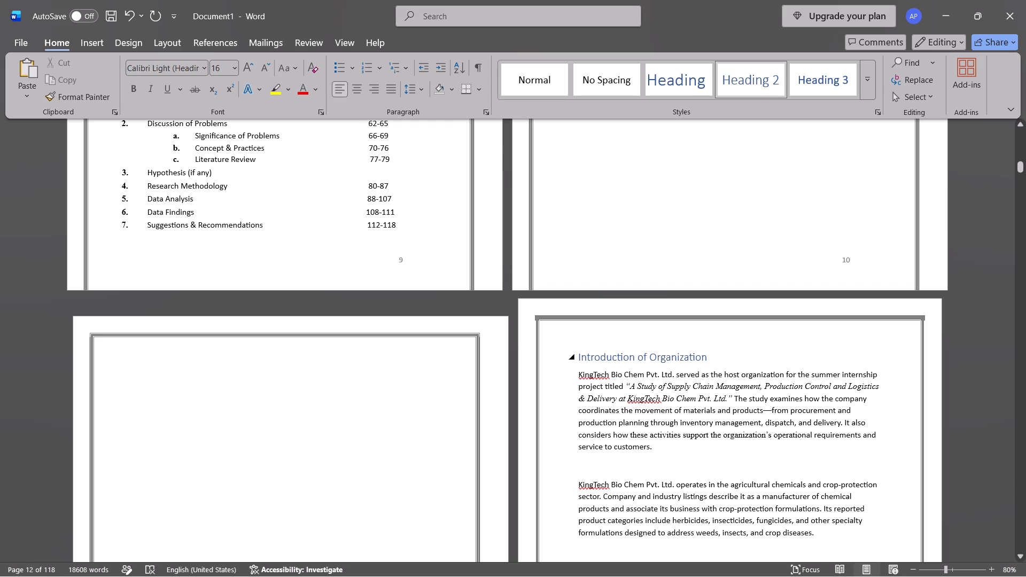
key(Left)
key(Return)
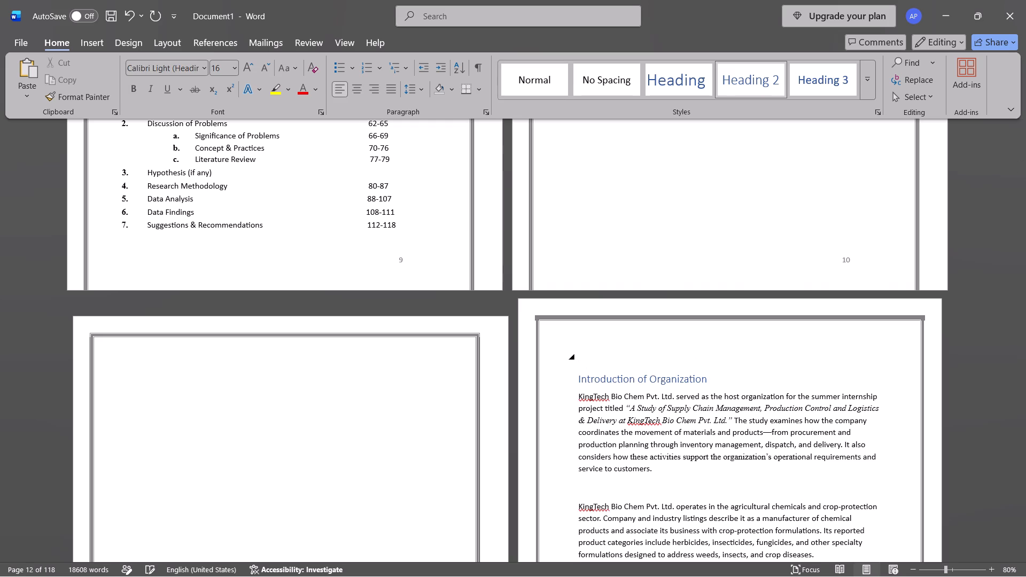
click(615, 352)
key(ctrl+e)
Copy the Part 1: Study of Organization title from page 11 into the empty line above Introduction of Organization on page 12.
scroll(526, 389, down, 1)
scroll(452, 438, down, 1)
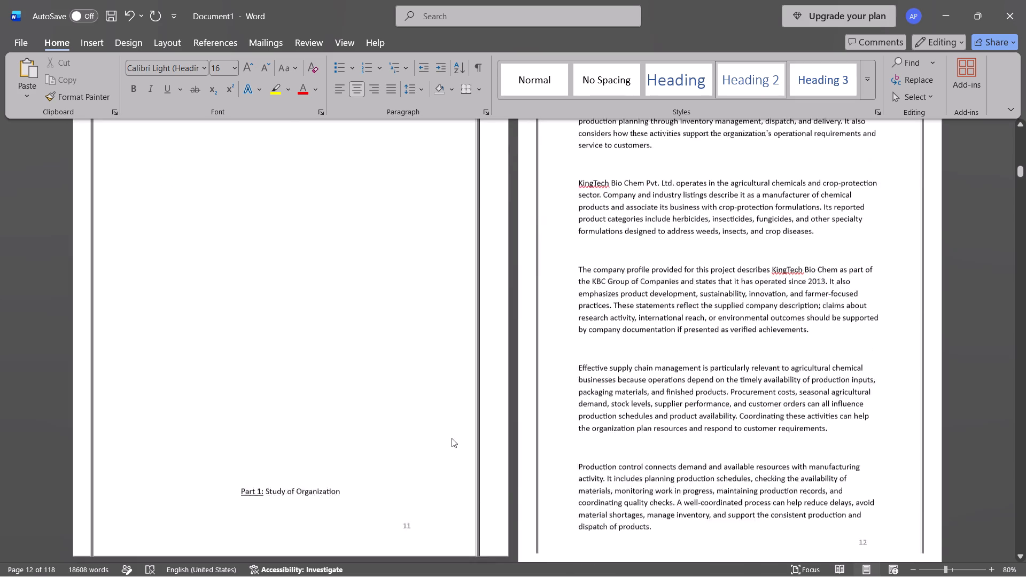
scroll(452, 438, down, 1)
drag(347, 382, 240, 384)
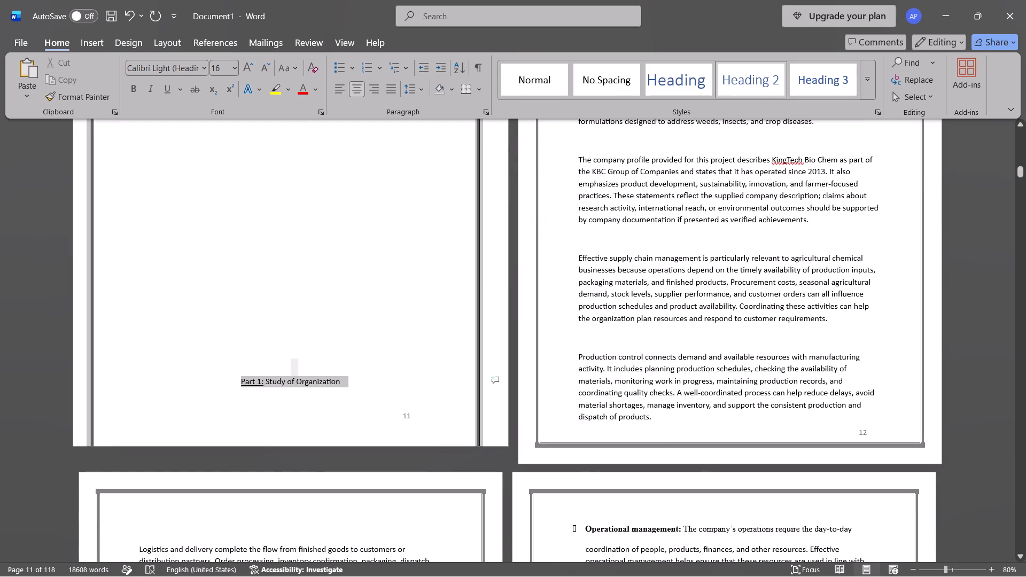
drag(240, 384, 240, 385)
key(ctrl+c)
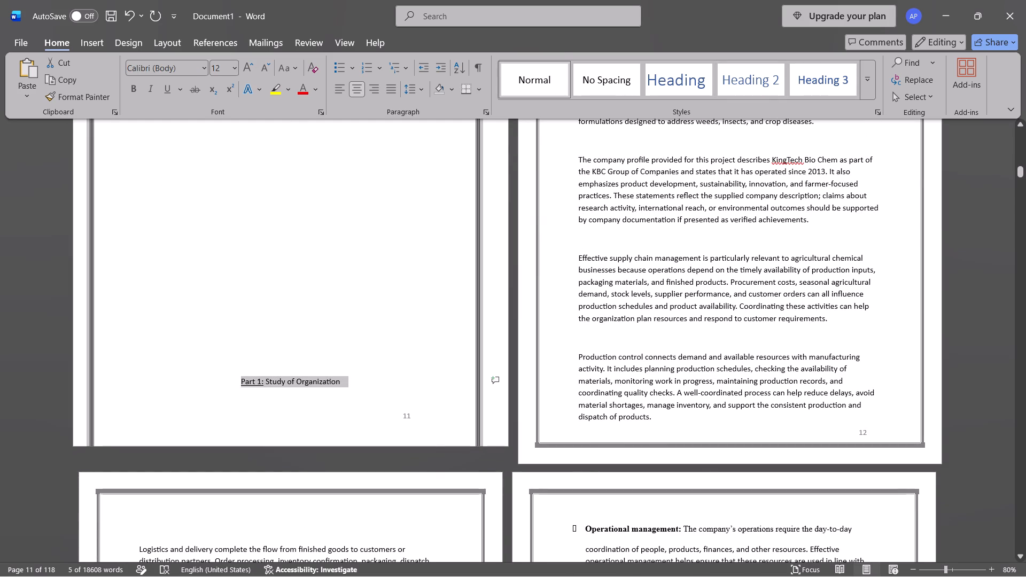
scroll(680, 199, up, 2)
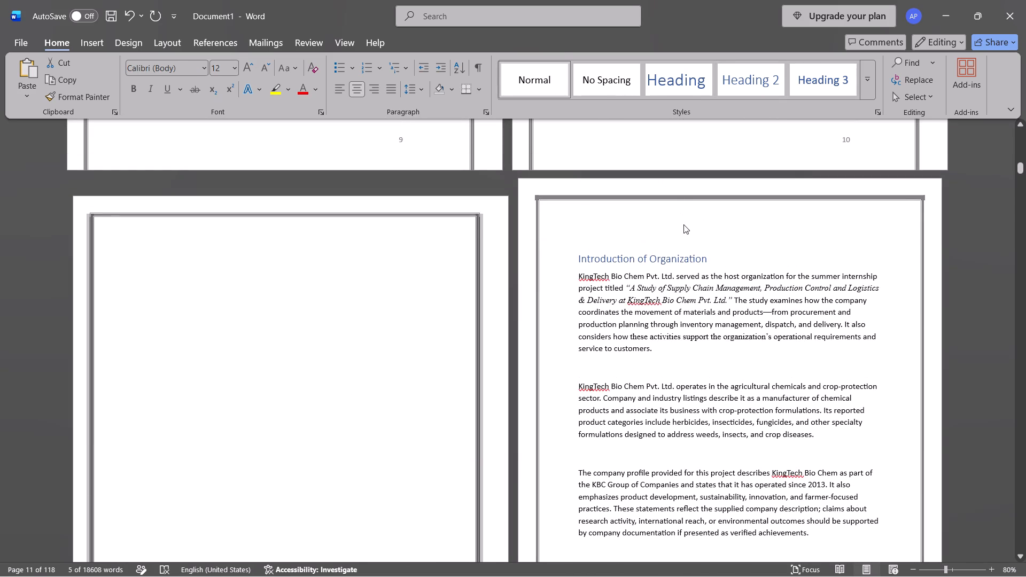
click(683, 224)
key(ctrl+v)
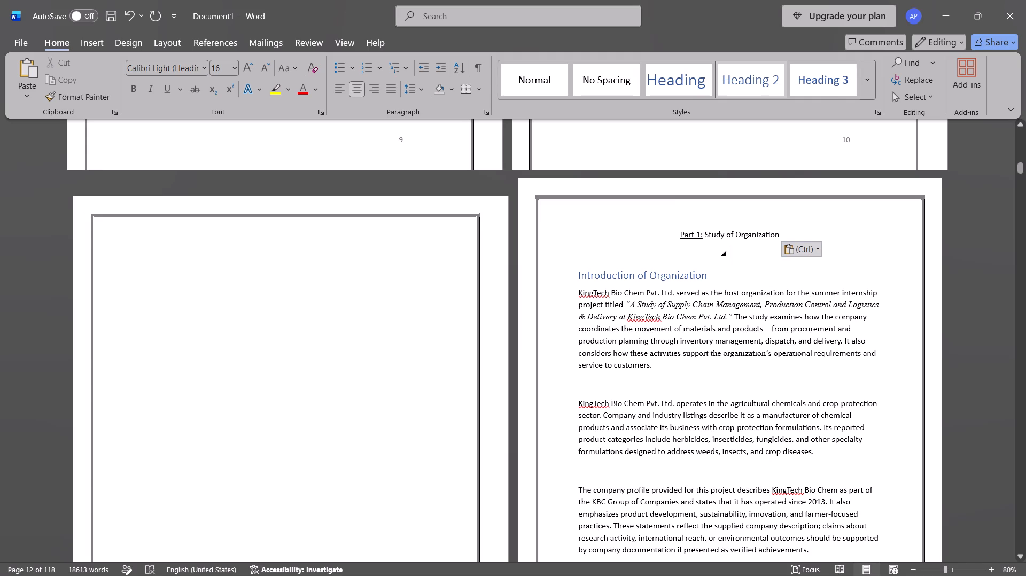
Try to set the font size of the pasted Part 1: Study of Organization title on page 12 to 20.
drag(778, 237, 754, 234)
drag(754, 234, 772, 235)
click(782, 235)
drag(781, 233, 682, 240)
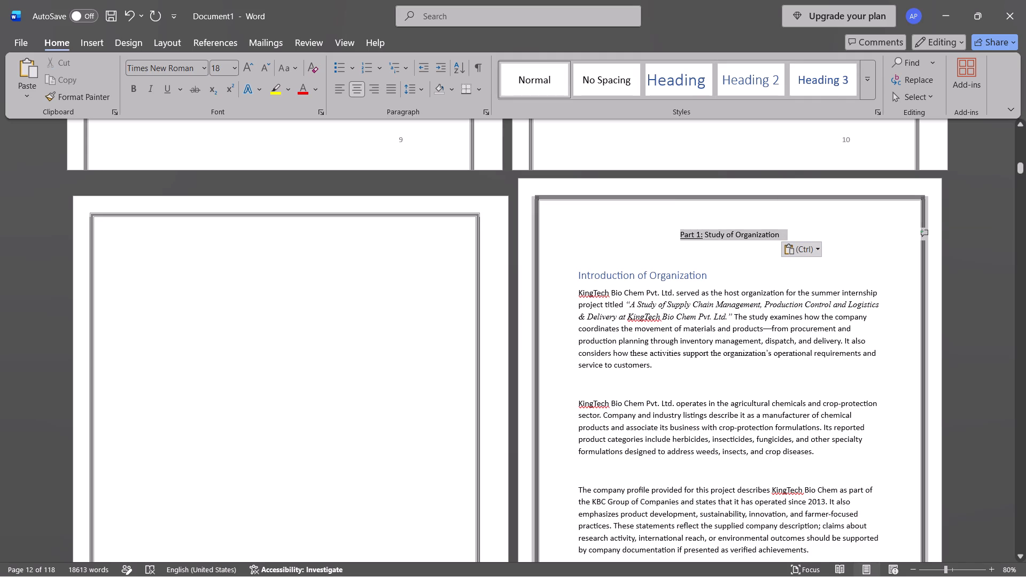
drag(682, 240, 679, 240)
click(235, 67)
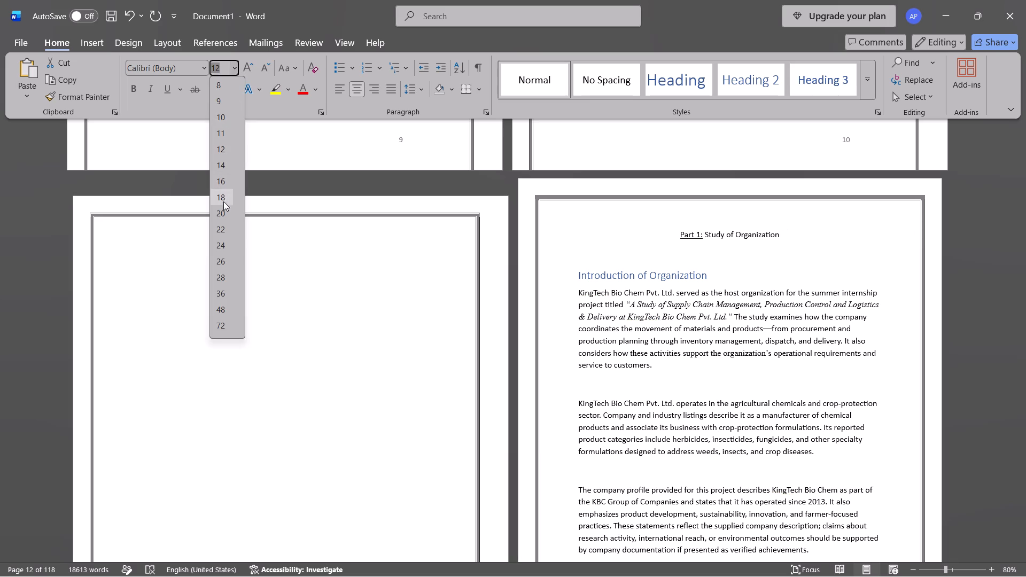
click(222, 211)
Set the Part 1: Study of Organization title on page 12 to font size 18 and make it bold.
click(741, 233)
drag(779, 235, 688, 235)
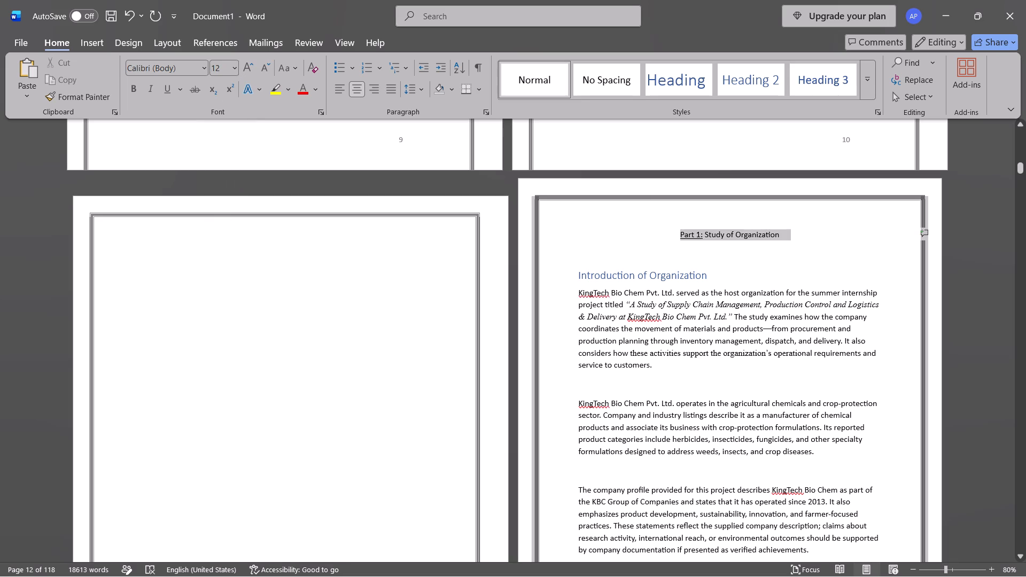
drag(688, 235, 678, 236)
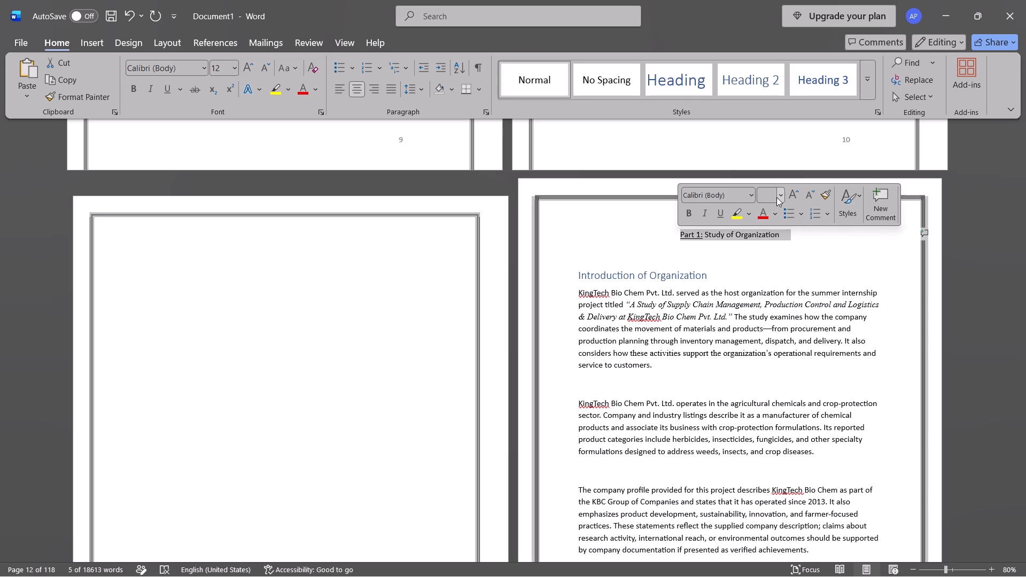
click(781, 196)
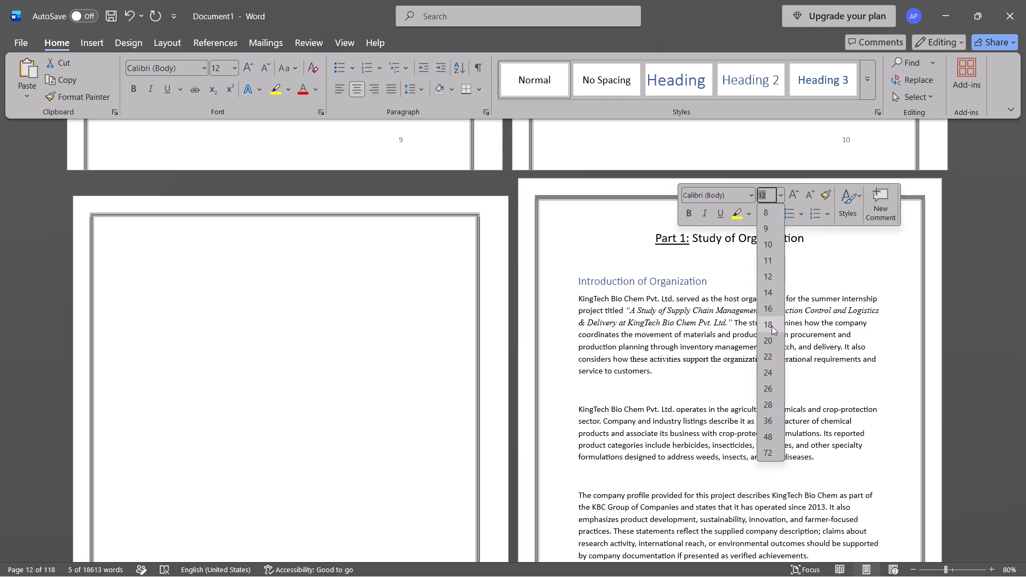
click(772, 326)
key(ctrl+b)
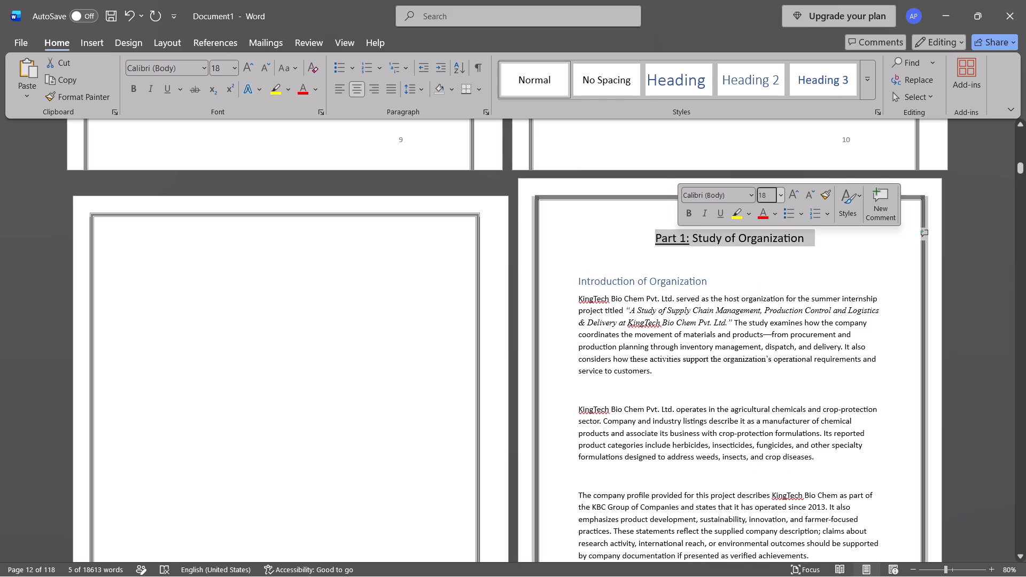
click(688, 210)
click(723, 258)
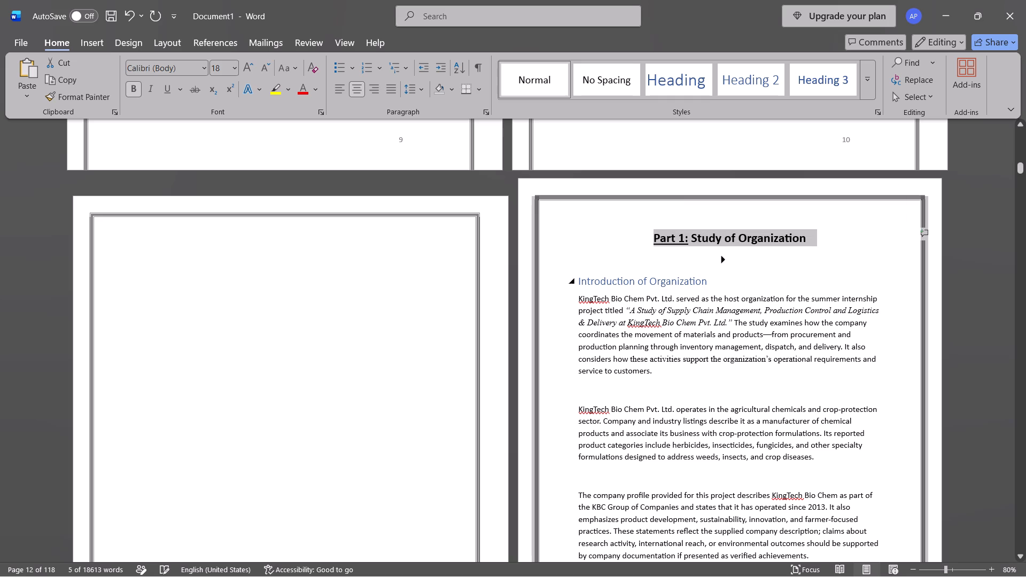
click(774, 275)
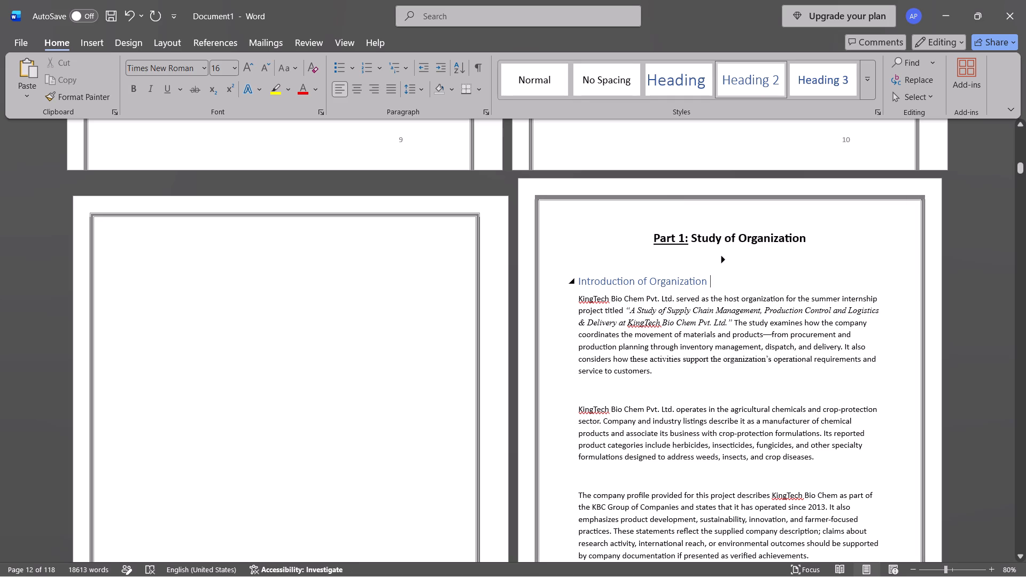
Remove one blank line above the Part 1: Study of Organization title on page 11.
scroll(774, 275, down, 1)
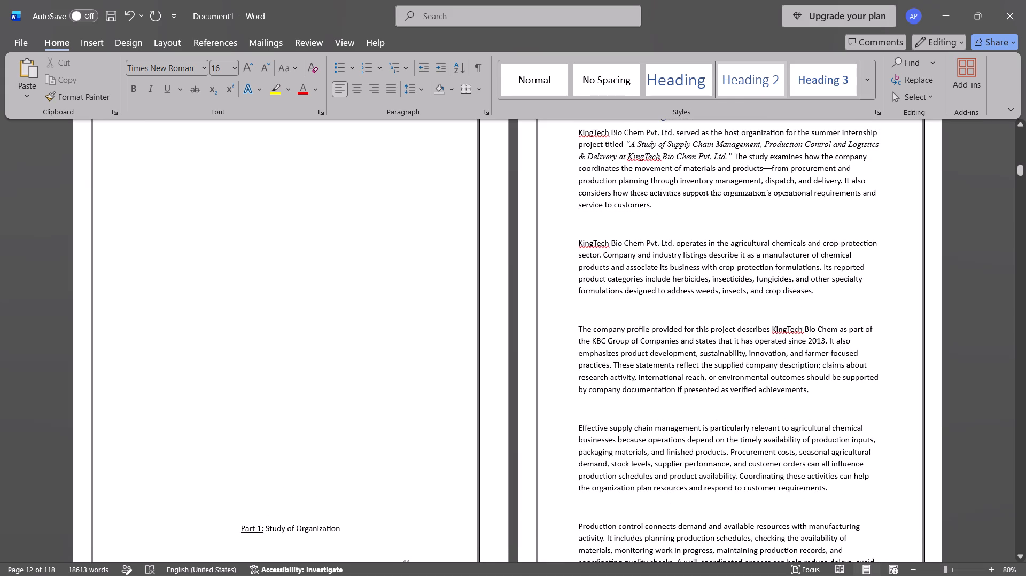
right_click(393, 269)
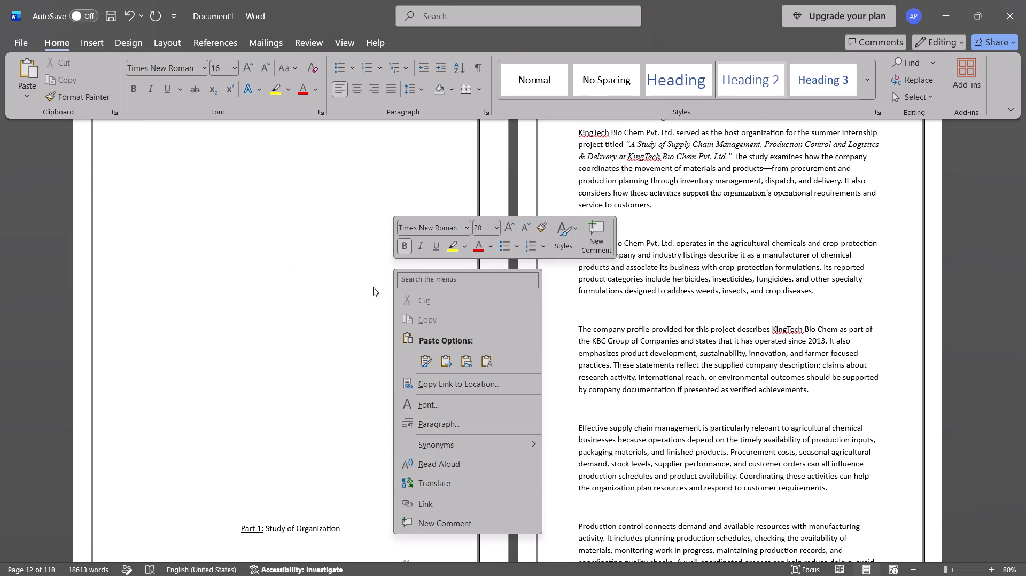
click(312, 286)
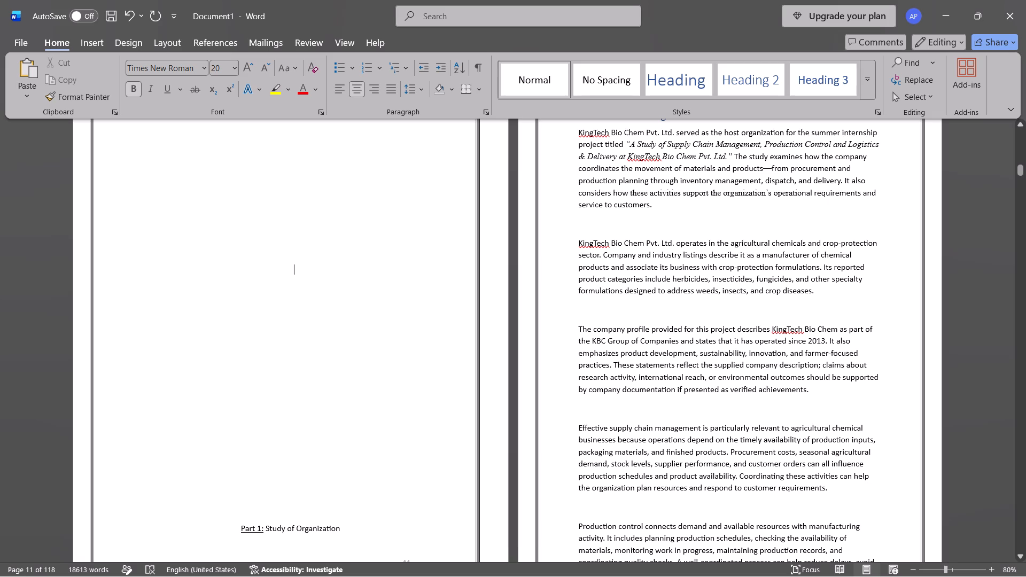
key(Delete)
right_click(290, 289)
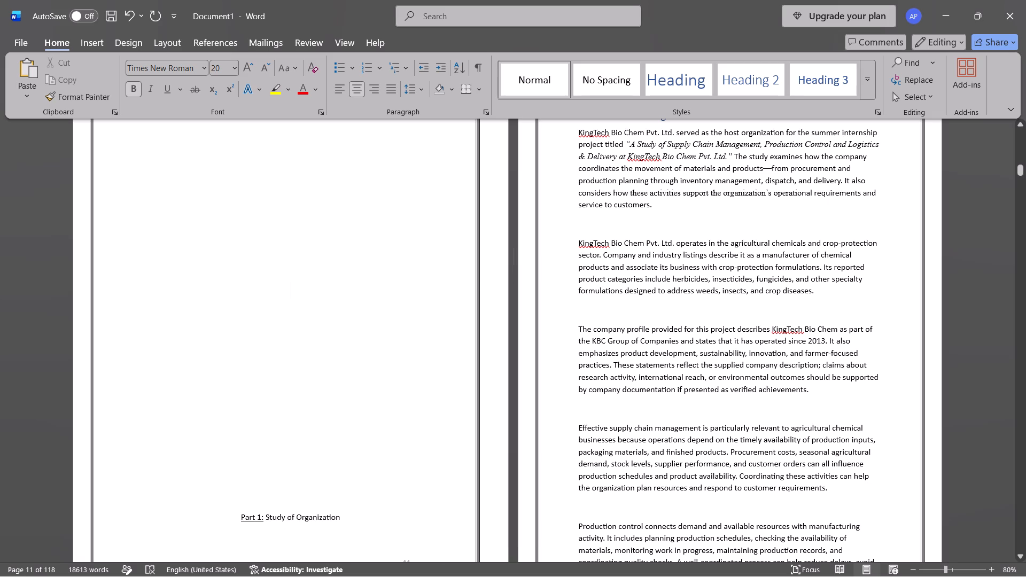
click(269, 310)
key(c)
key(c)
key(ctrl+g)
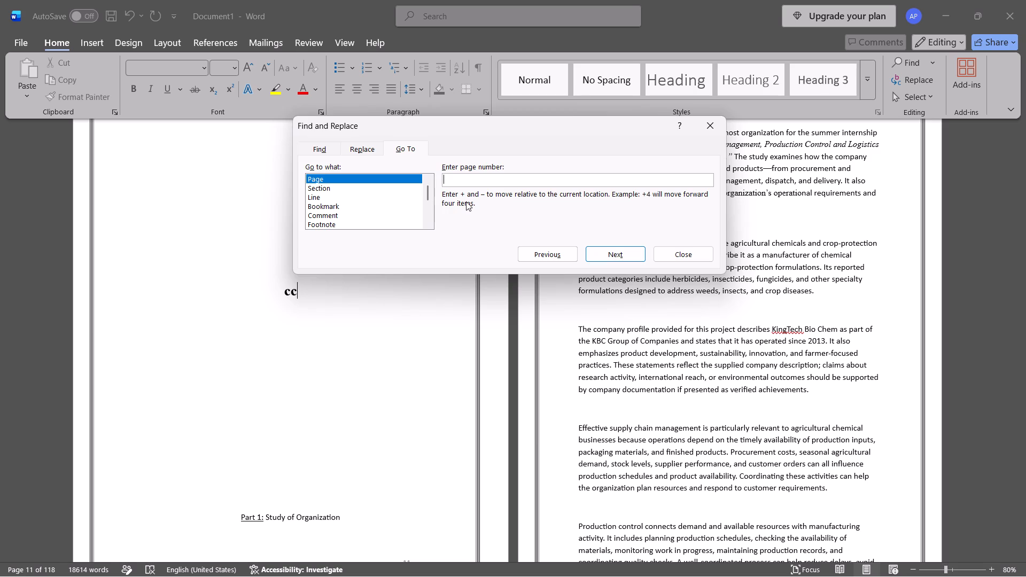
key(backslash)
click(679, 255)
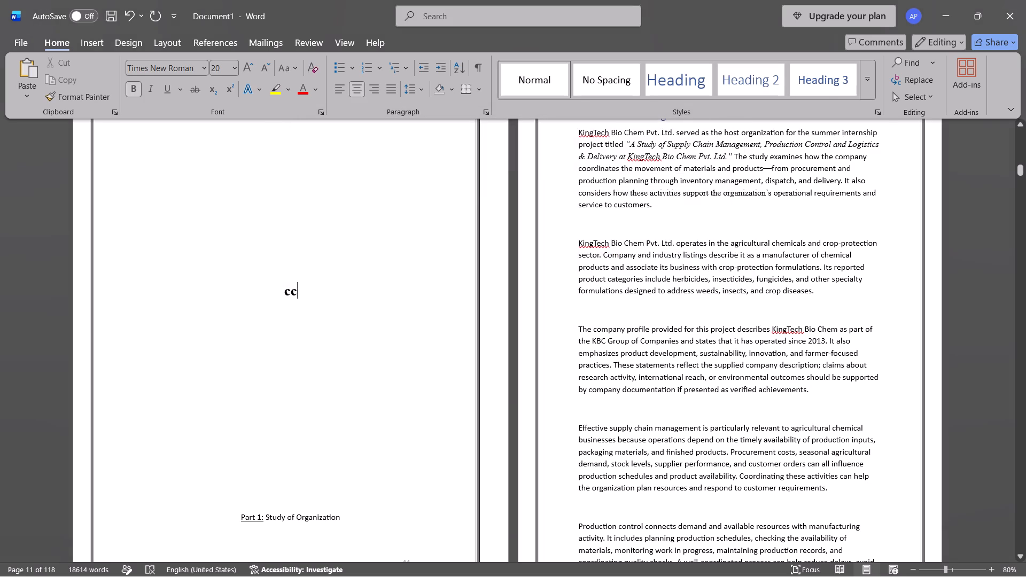
Go to the start of page 11 and delete several of the blank lines at the top of that page.
scroll(426, 287, down, 1)
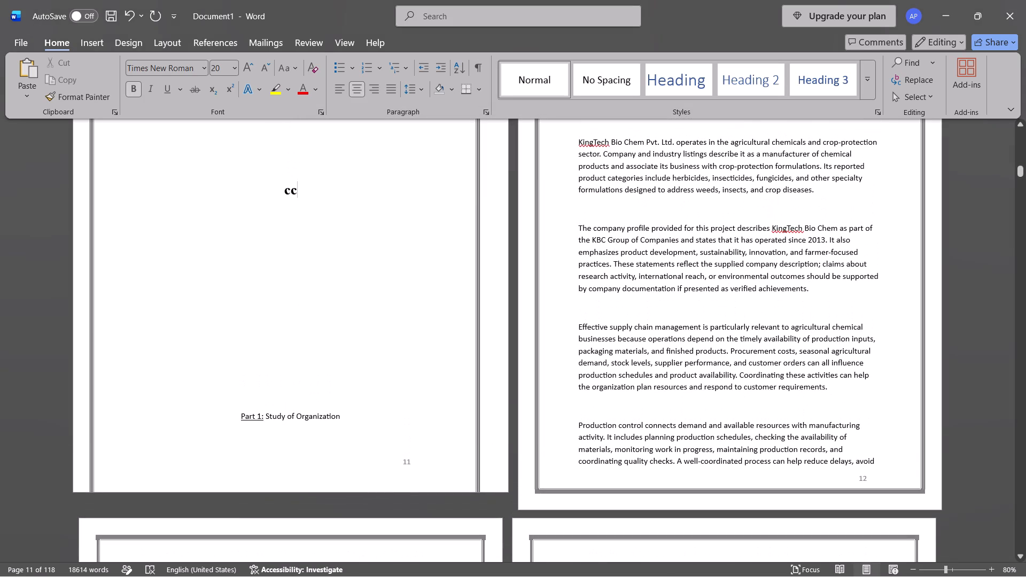
key(ctrl+g)
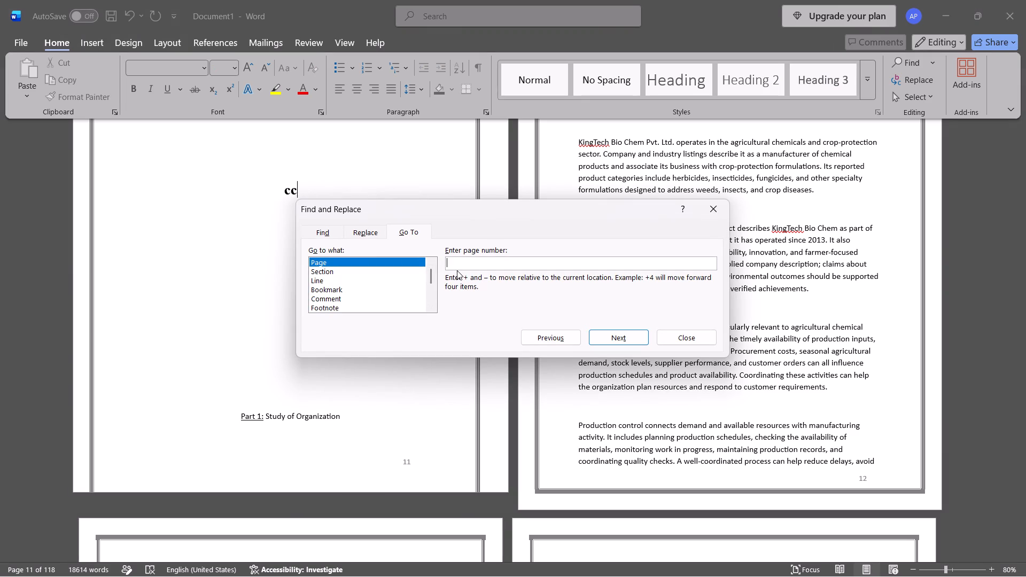
text(\11)
click(628, 331)
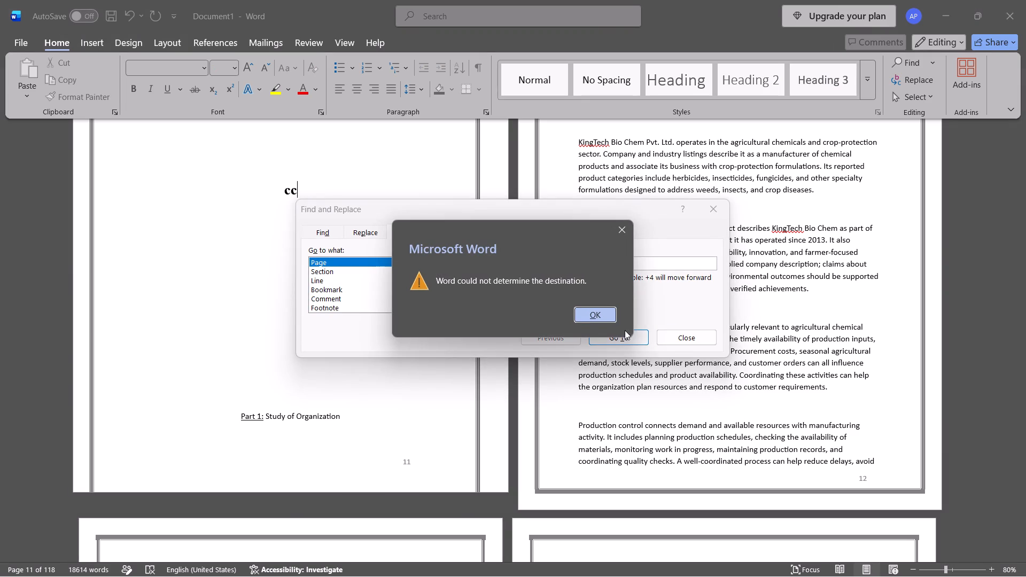
click(602, 317)
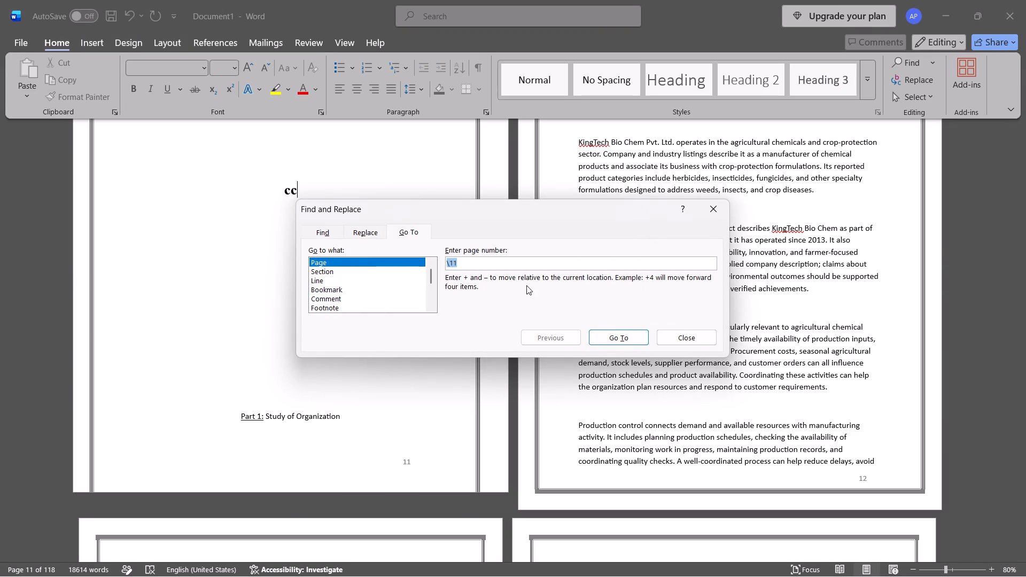
key(BackSpace)
text(11)
click(605, 336)
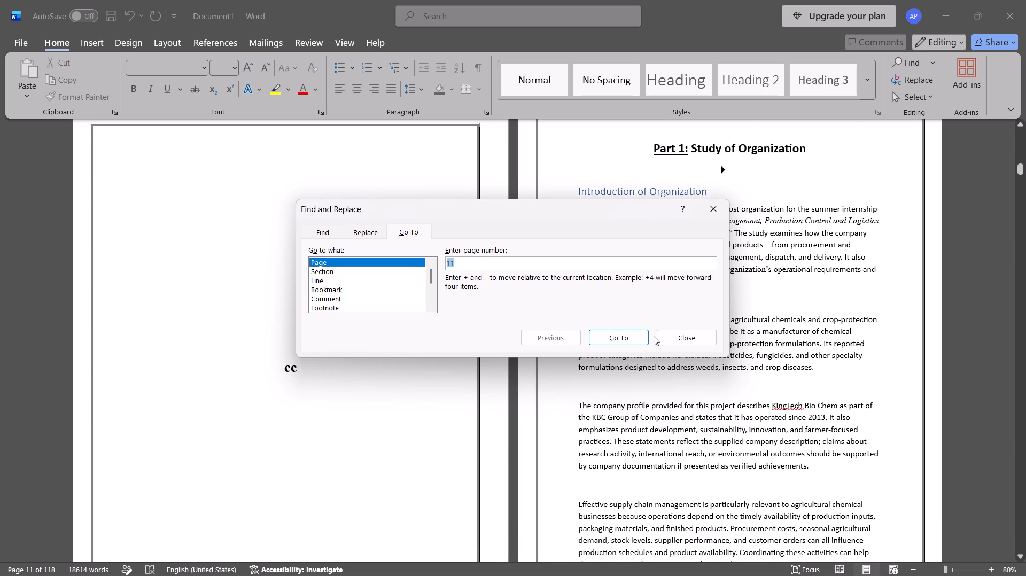
click(625, 342)
key(Return)
key(Return)
click(465, 263)
click(683, 334)
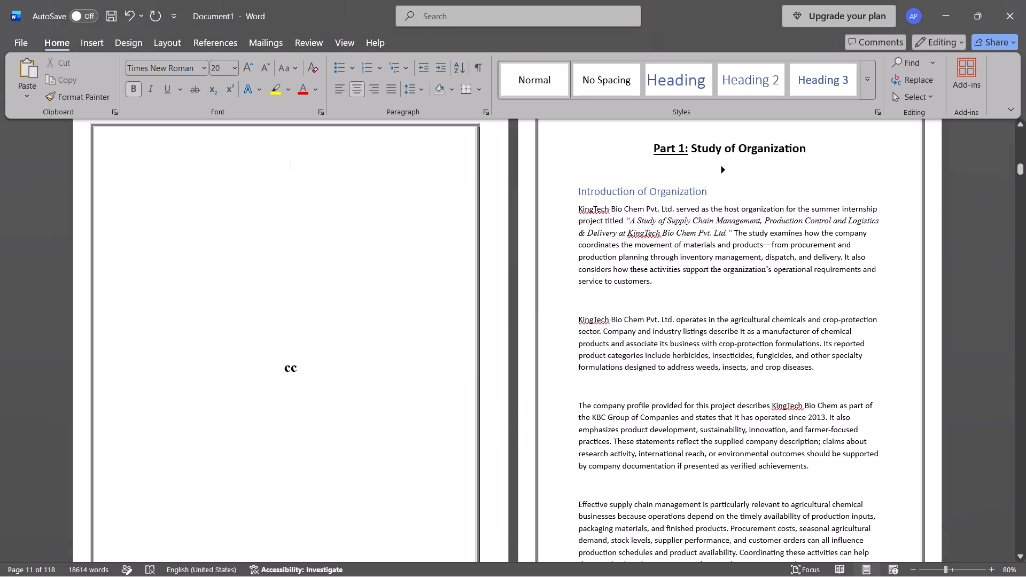
key(Delete)
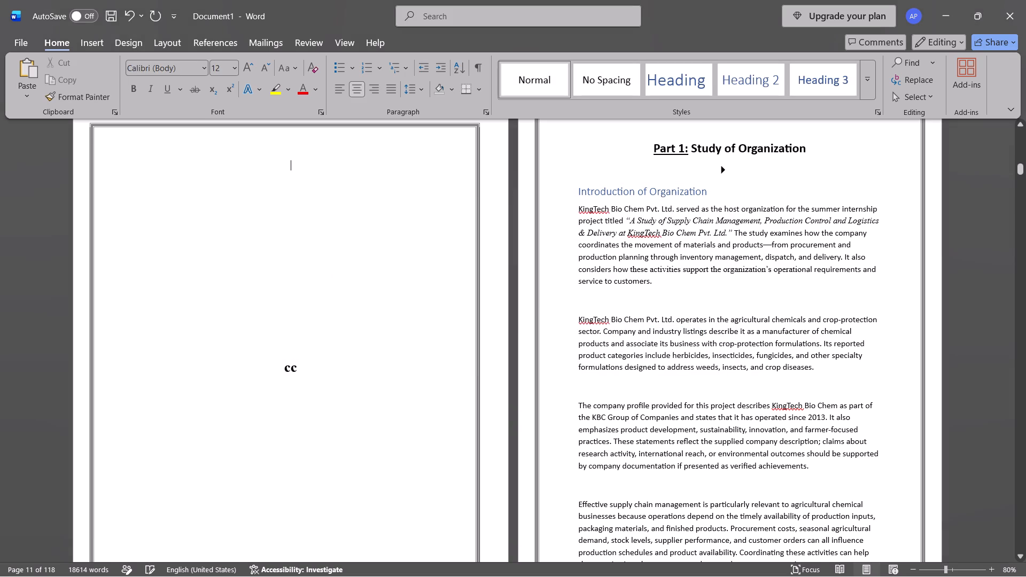
key(Delete)
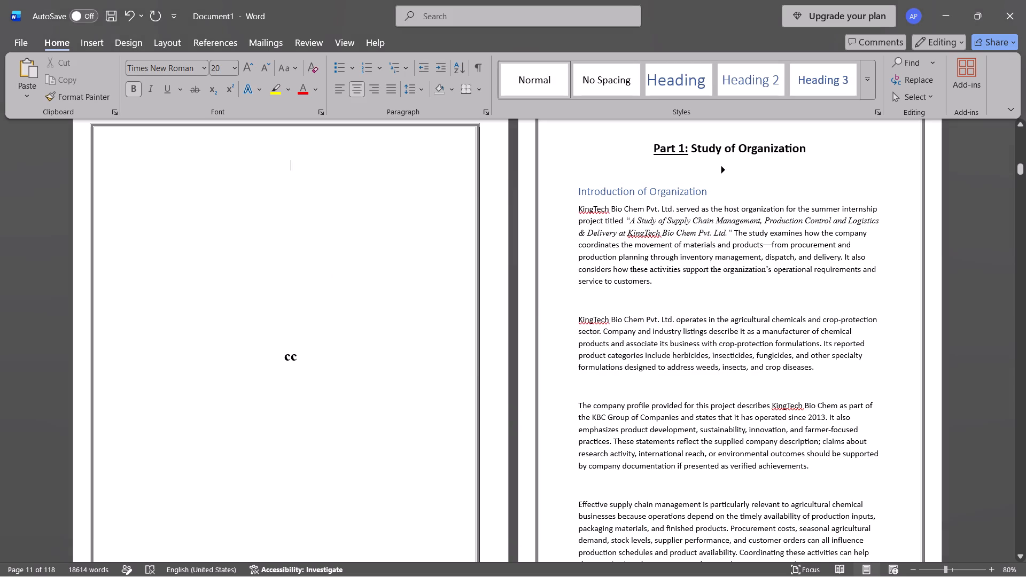
key(Delete)
key(Delete)
key(Delete)
key(Delete)
key(Delete)
key(Delete)
key(Delete)
key(Delete)
key(Delete)
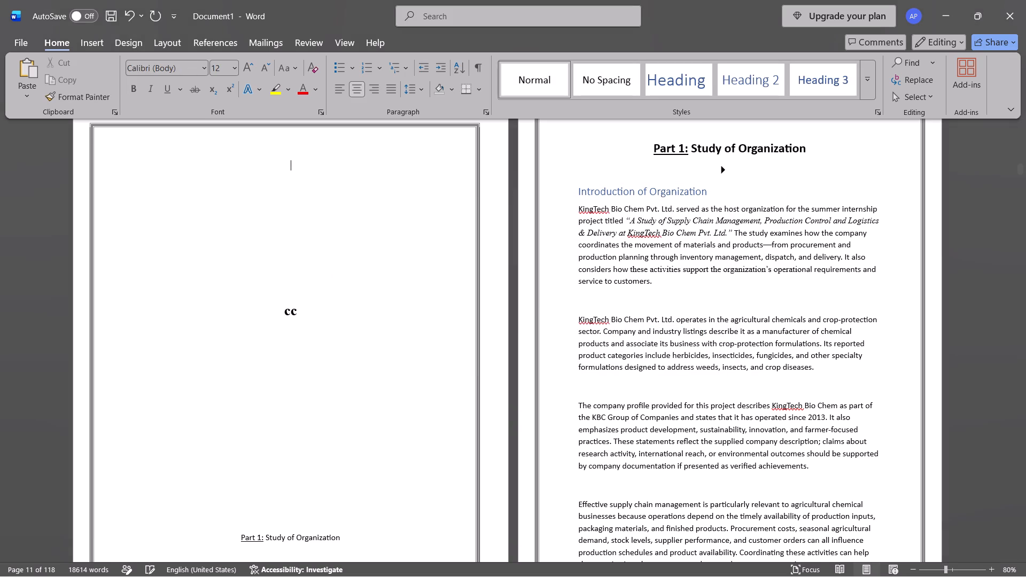
key(Delete)
key(Delete)
right_click(331, 340)
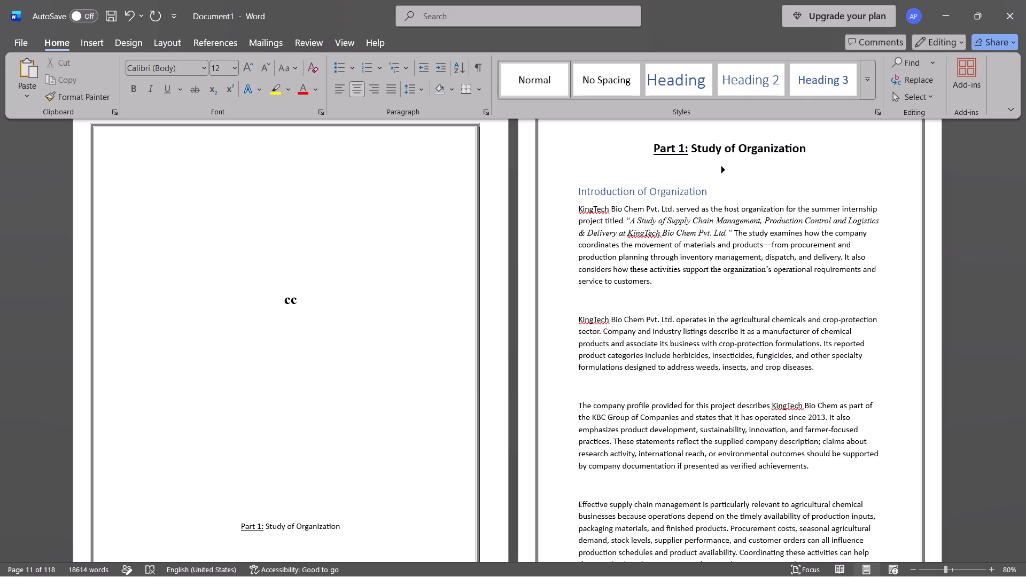
click(239, 382)
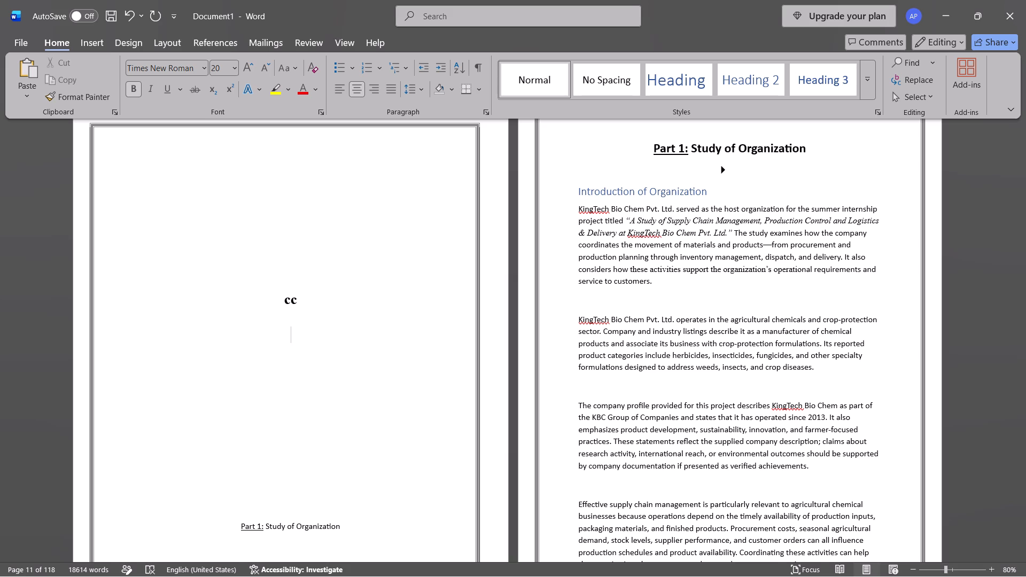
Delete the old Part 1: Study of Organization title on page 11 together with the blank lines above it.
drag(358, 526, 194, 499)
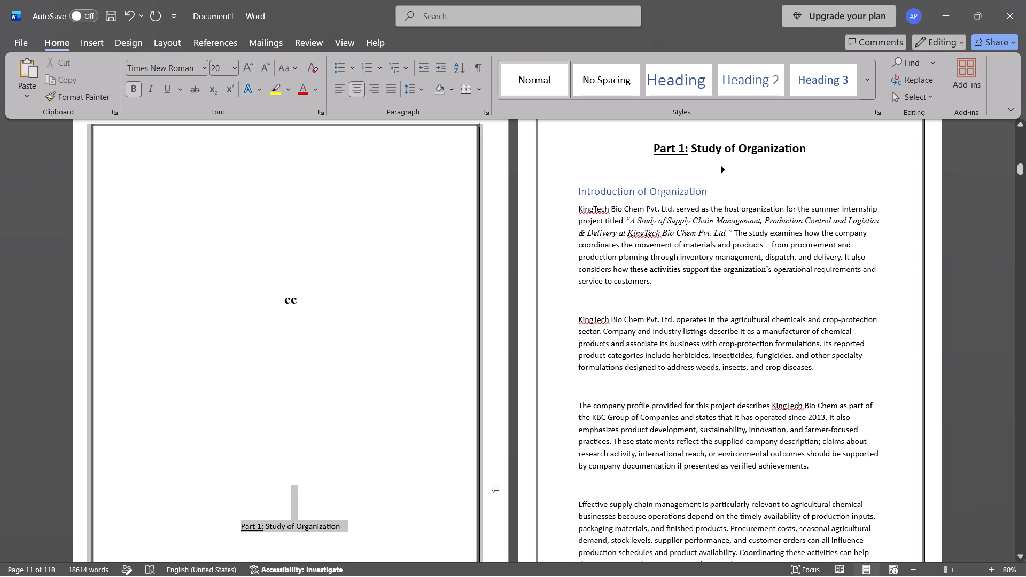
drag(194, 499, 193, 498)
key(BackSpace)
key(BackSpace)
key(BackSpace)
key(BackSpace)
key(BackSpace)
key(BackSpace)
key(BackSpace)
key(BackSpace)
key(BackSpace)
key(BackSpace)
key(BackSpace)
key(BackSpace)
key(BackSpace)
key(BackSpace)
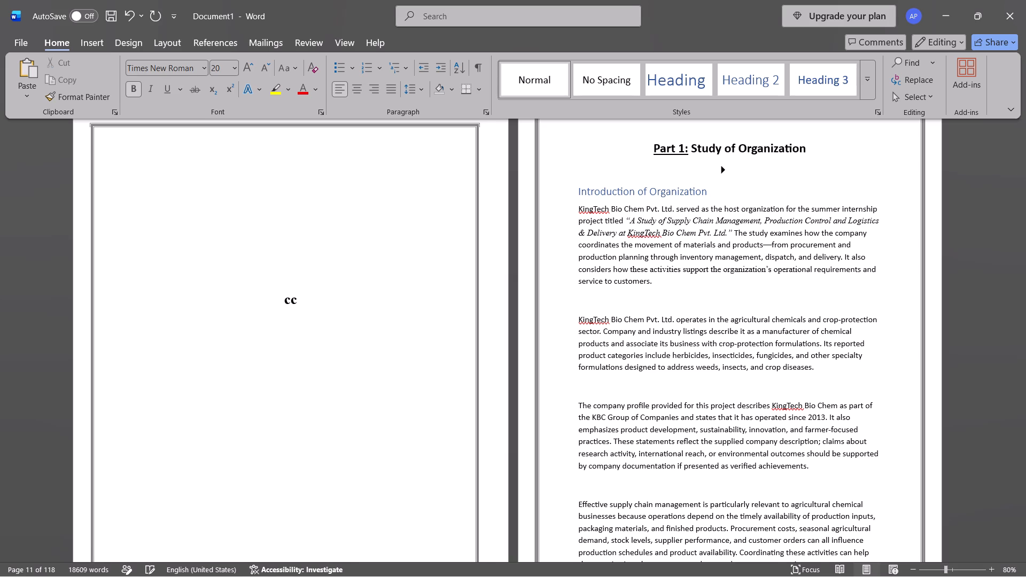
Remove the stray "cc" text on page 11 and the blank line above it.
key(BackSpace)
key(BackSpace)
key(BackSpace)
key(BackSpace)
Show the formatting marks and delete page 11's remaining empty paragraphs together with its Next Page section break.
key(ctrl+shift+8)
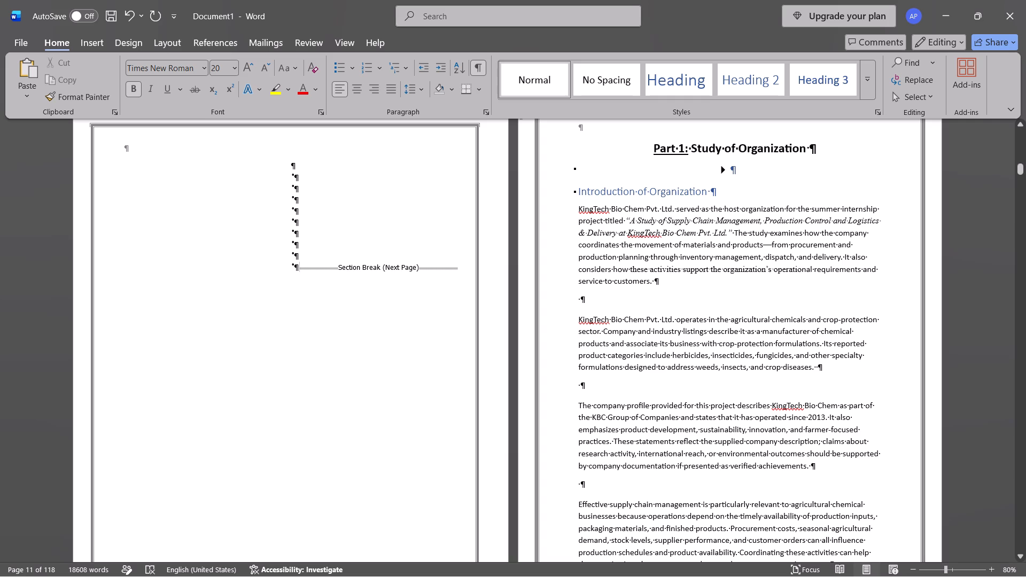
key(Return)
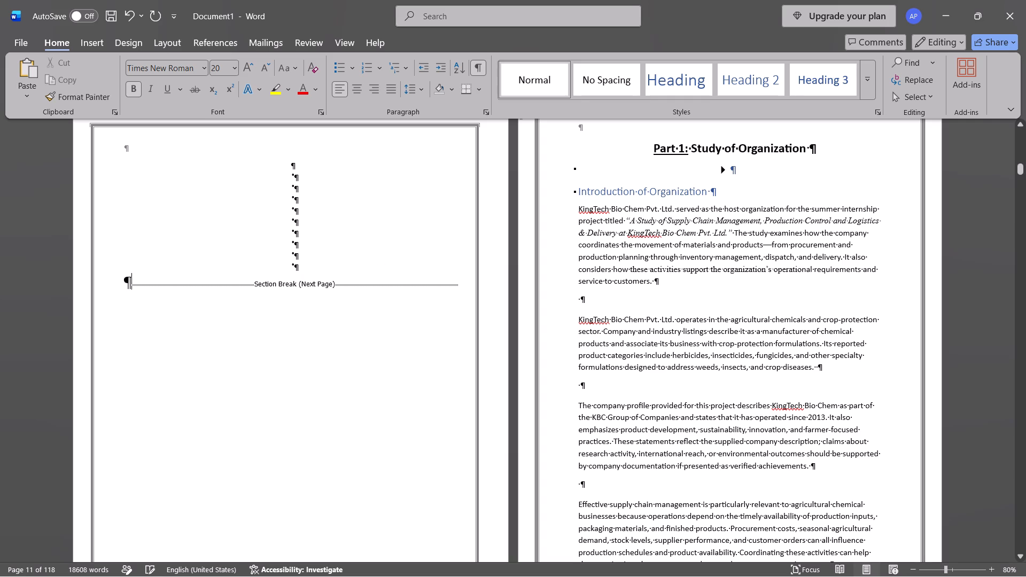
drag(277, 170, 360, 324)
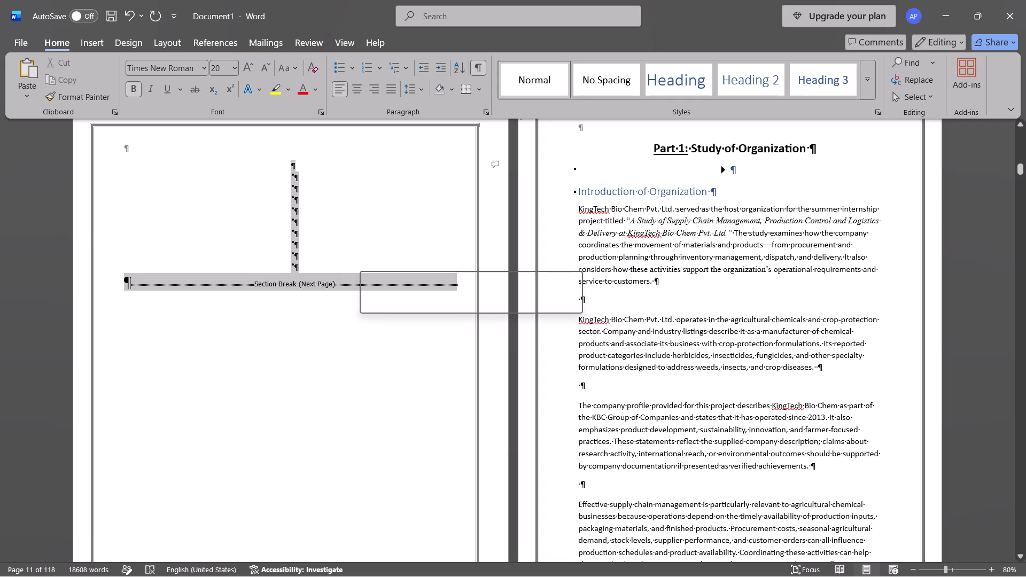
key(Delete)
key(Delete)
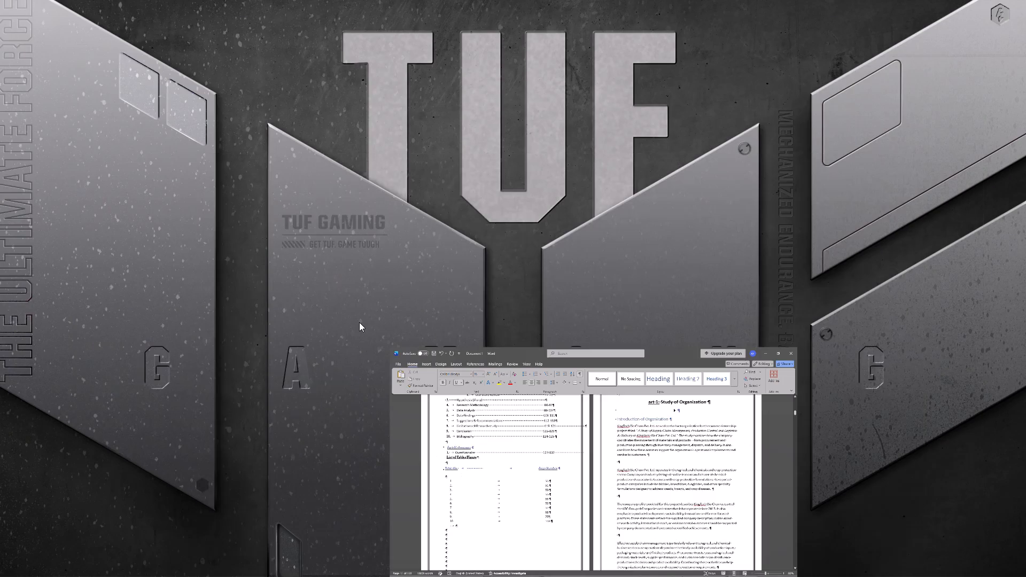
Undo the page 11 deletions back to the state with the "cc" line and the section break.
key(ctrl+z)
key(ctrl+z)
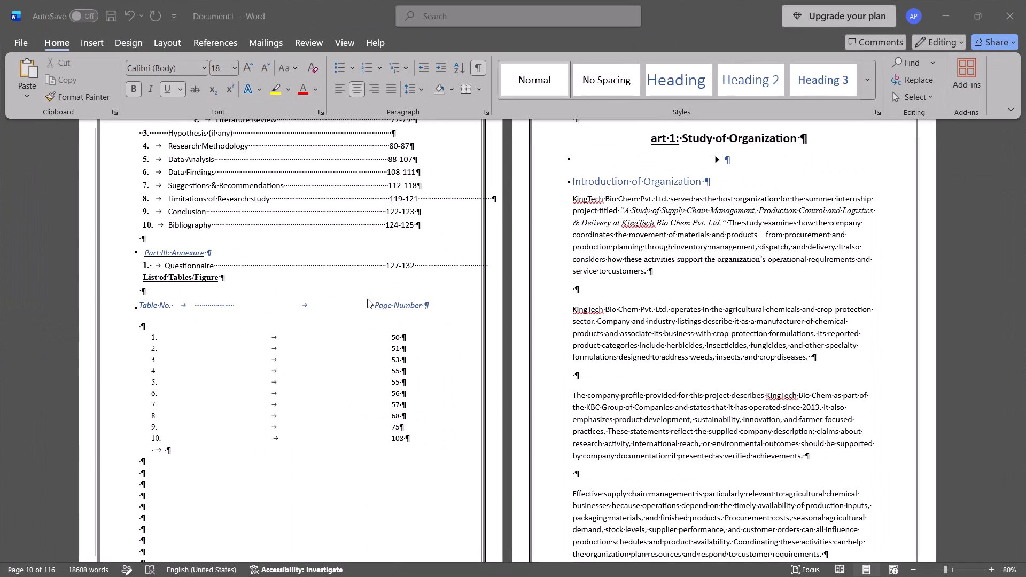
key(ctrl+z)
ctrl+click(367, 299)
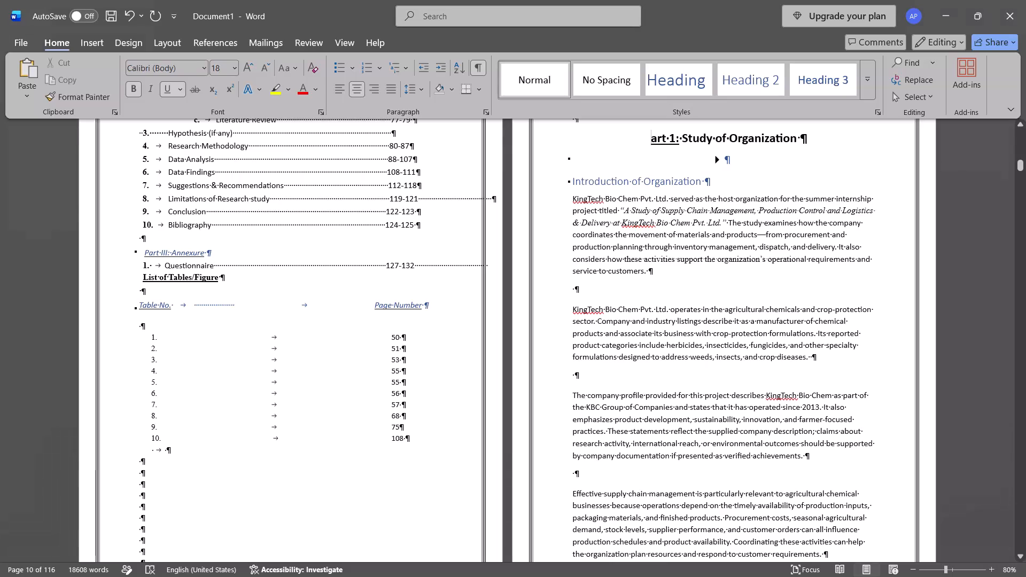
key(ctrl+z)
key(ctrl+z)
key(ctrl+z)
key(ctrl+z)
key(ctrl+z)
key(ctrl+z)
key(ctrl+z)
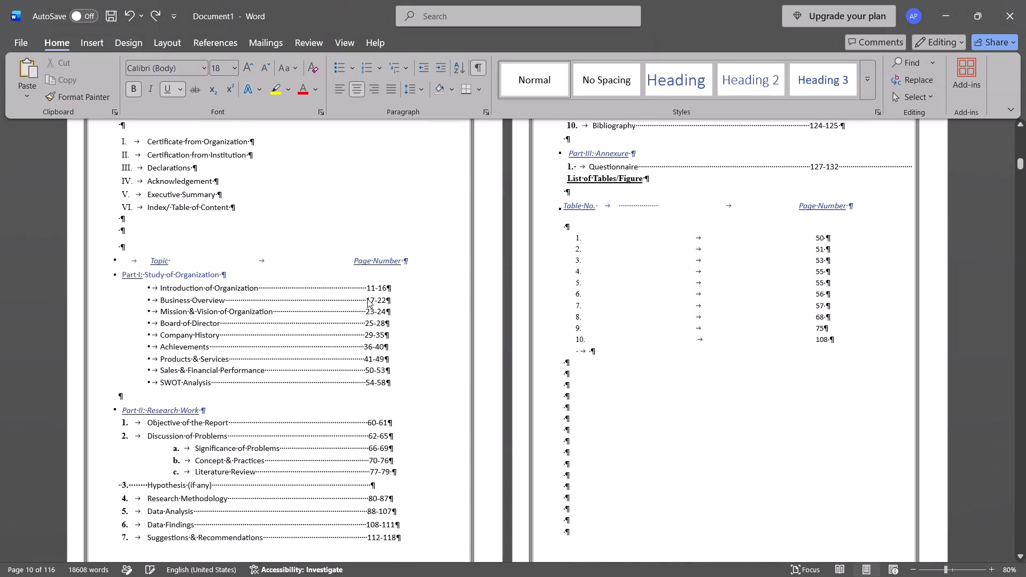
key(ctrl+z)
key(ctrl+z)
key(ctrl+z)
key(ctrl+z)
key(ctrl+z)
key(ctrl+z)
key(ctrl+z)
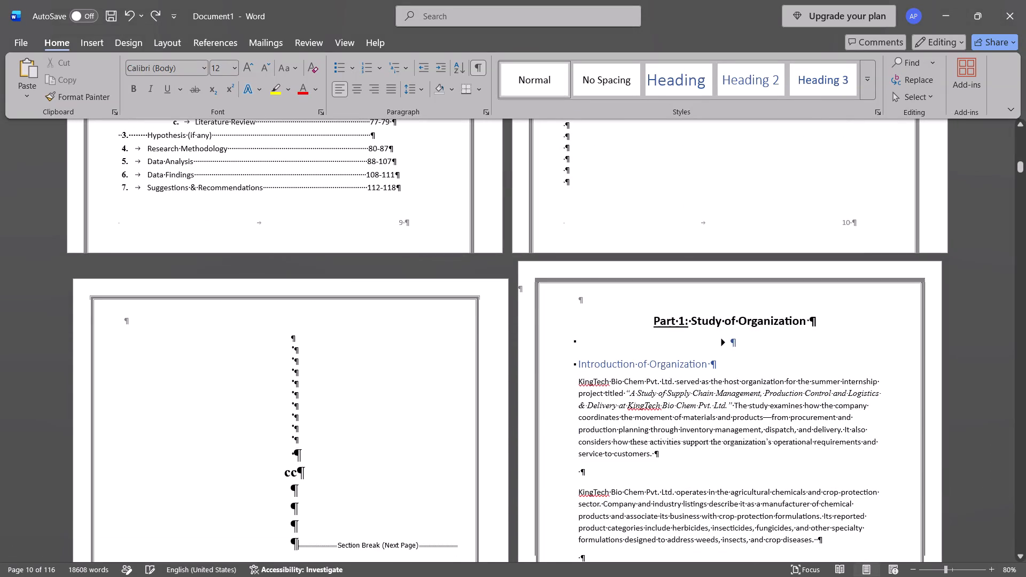
Close the report document without saving the changes and without keeping the last copied item.
right_click(372, 405)
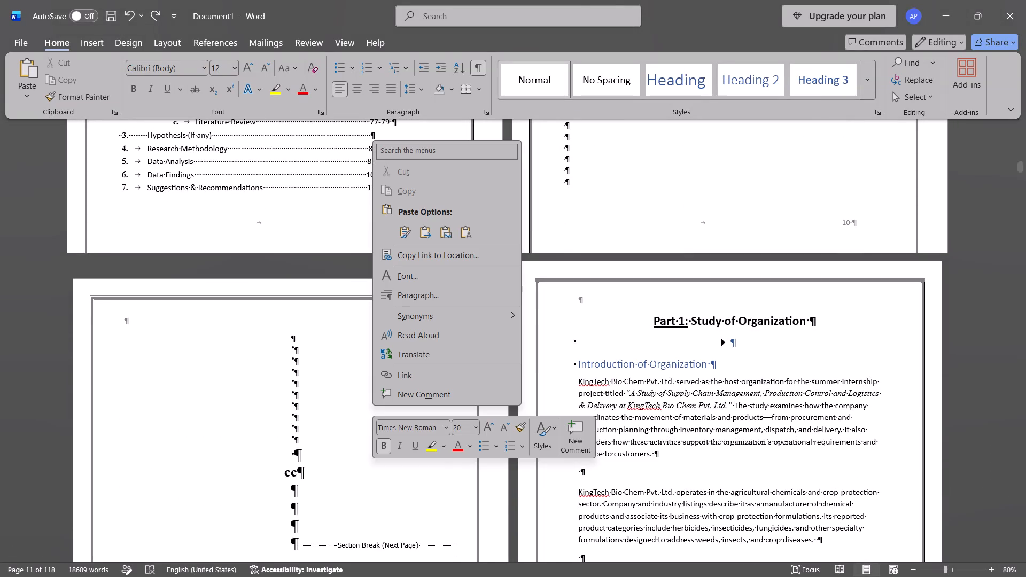
click(1014, 5)
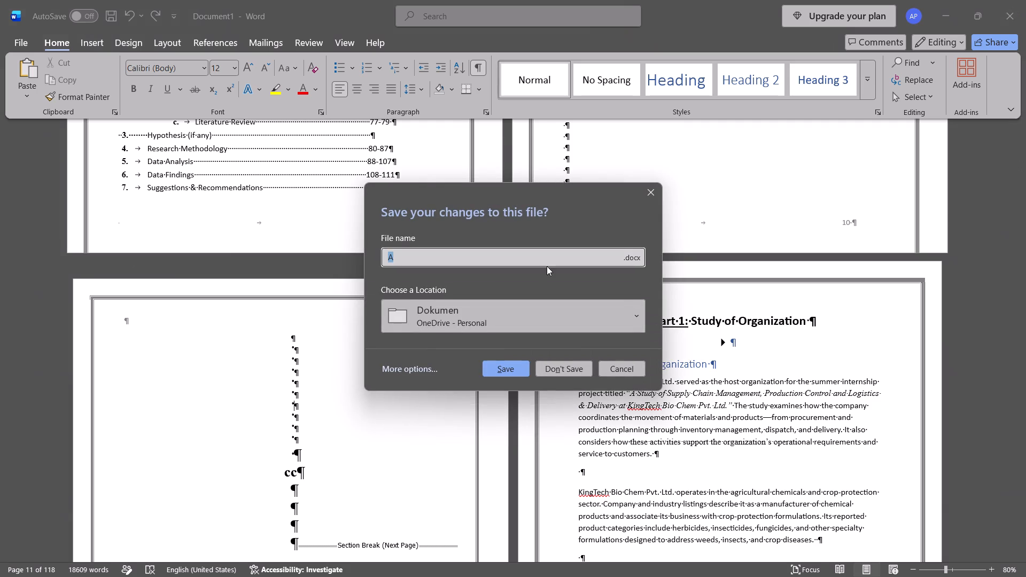
click(565, 372)
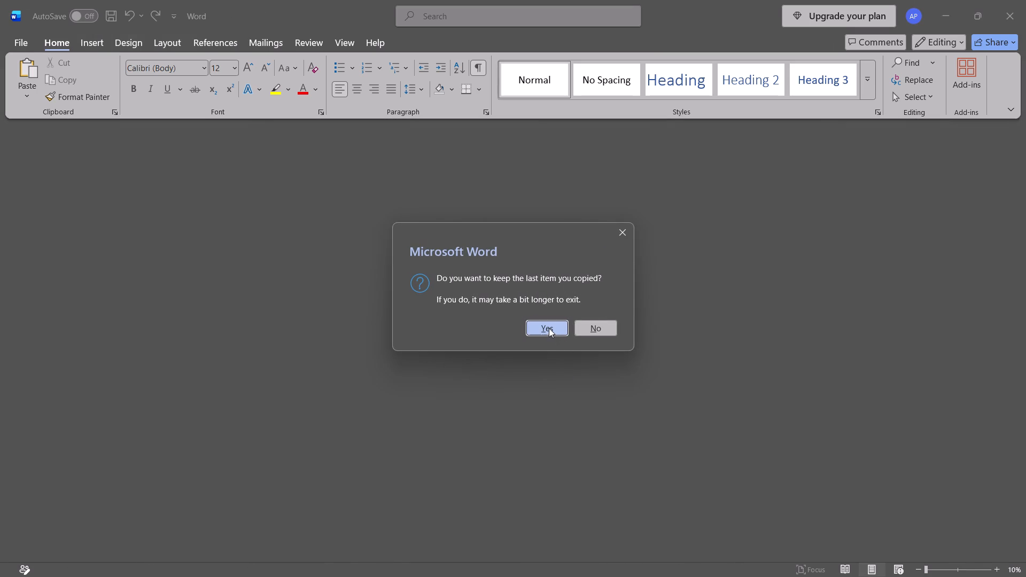
click(599, 326)
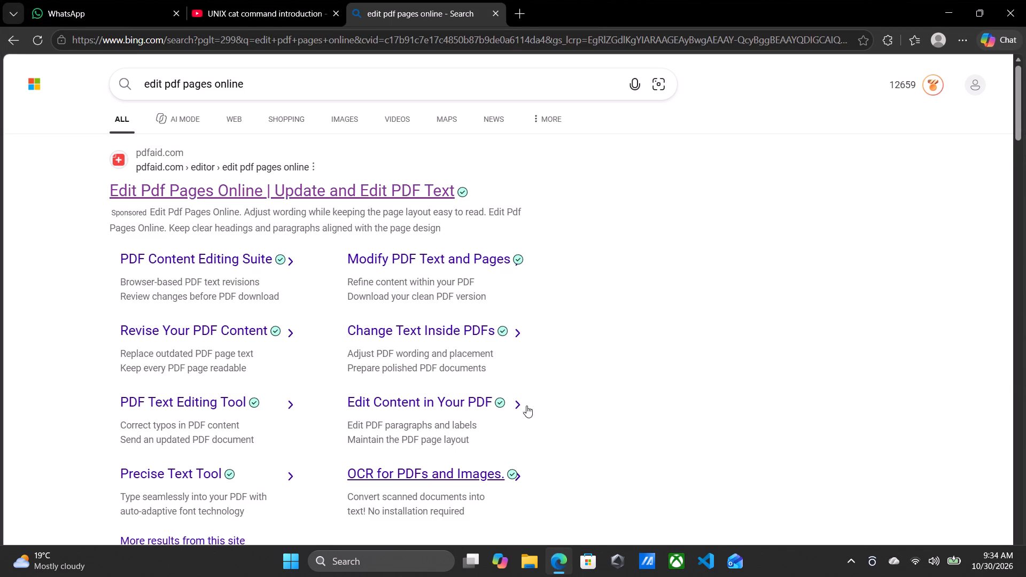
In Edge, open the iLovePDF Edit PDF page from the search results for editing PDF pages online.
scroll(287, 173, down, 3)
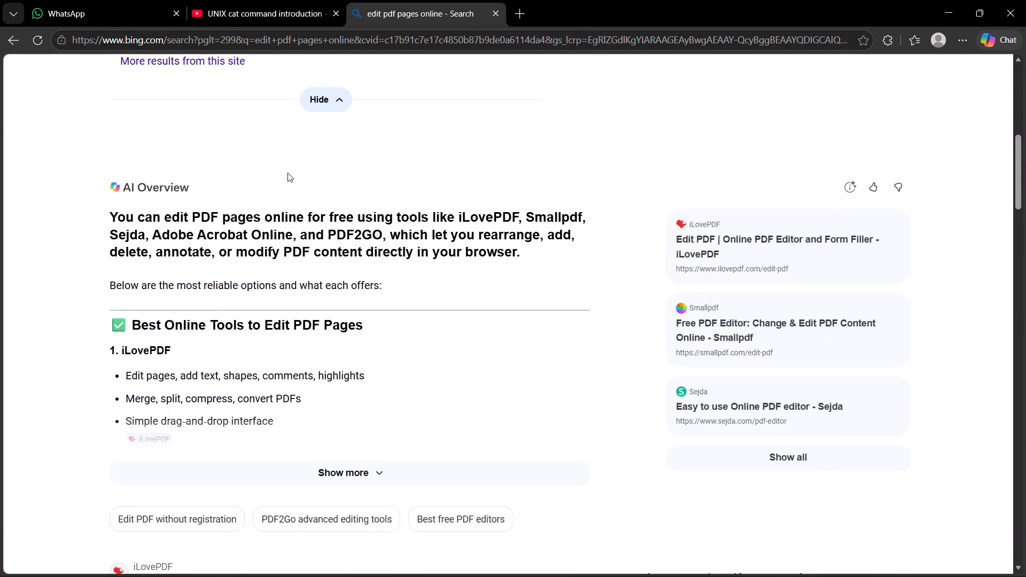
scroll(287, 173, down, 4)
click(270, 357)
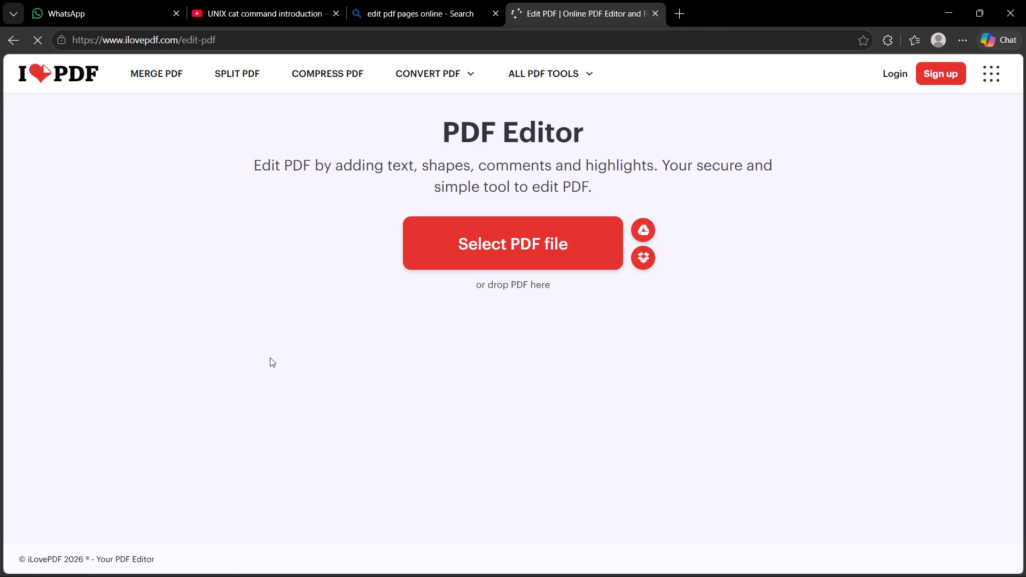
Load today's "updated (1)" report PDF from Downloads into the PDF editor.
click(491, 260)
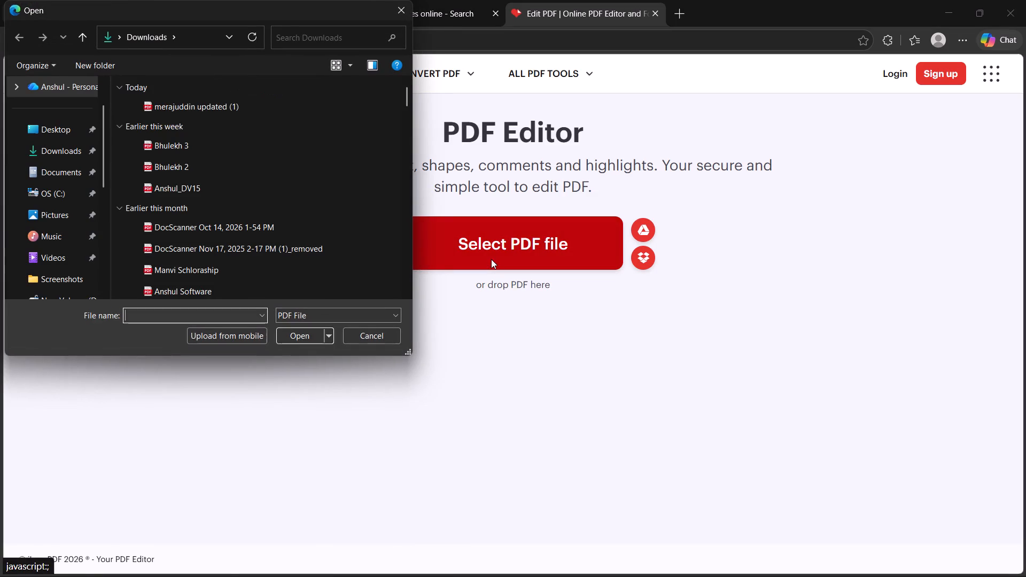
click(212, 103)
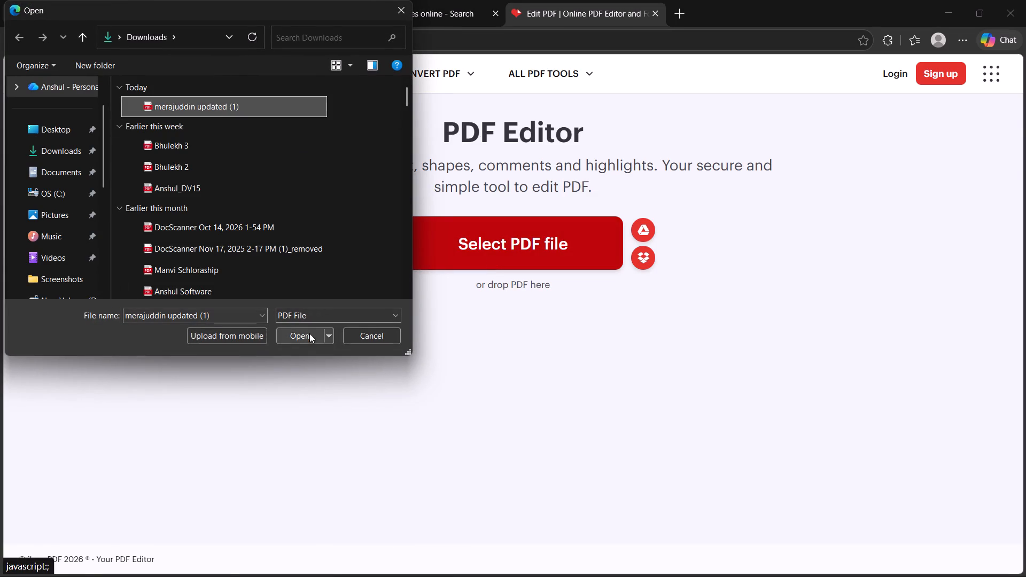
click(309, 334)
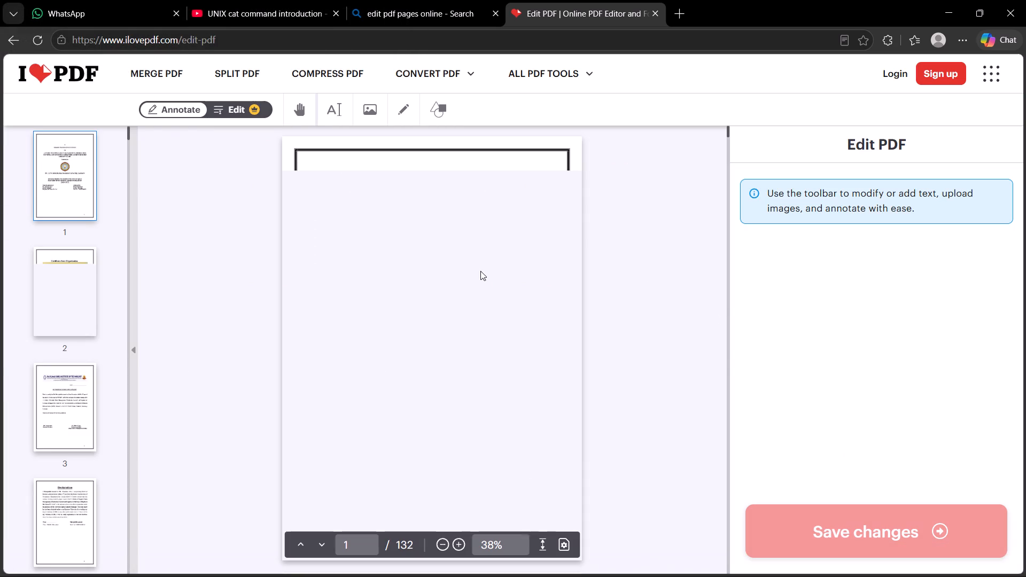
Go to the List of Tables/Figure on page 9 of the PDF and switch to editing existing text.
scroll(53, 381, down, 3)
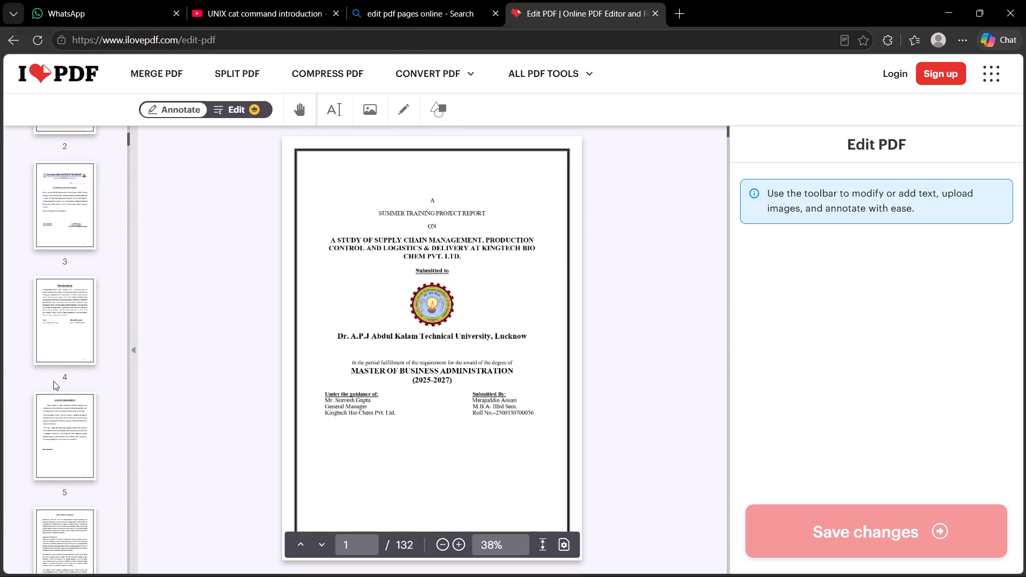
scroll(53, 381, down, 4)
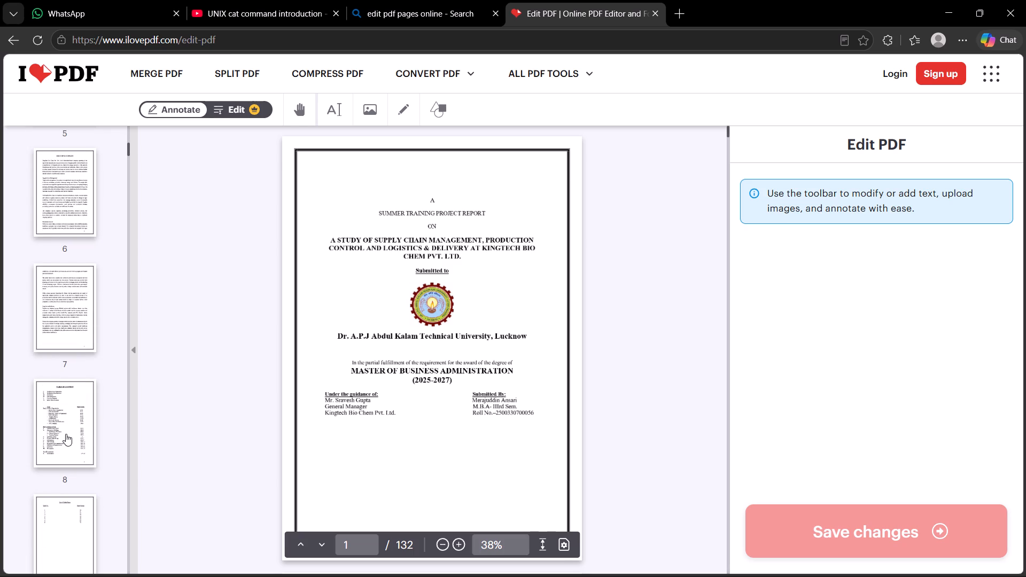
click(66, 434)
scroll(372, 417, down, 1)
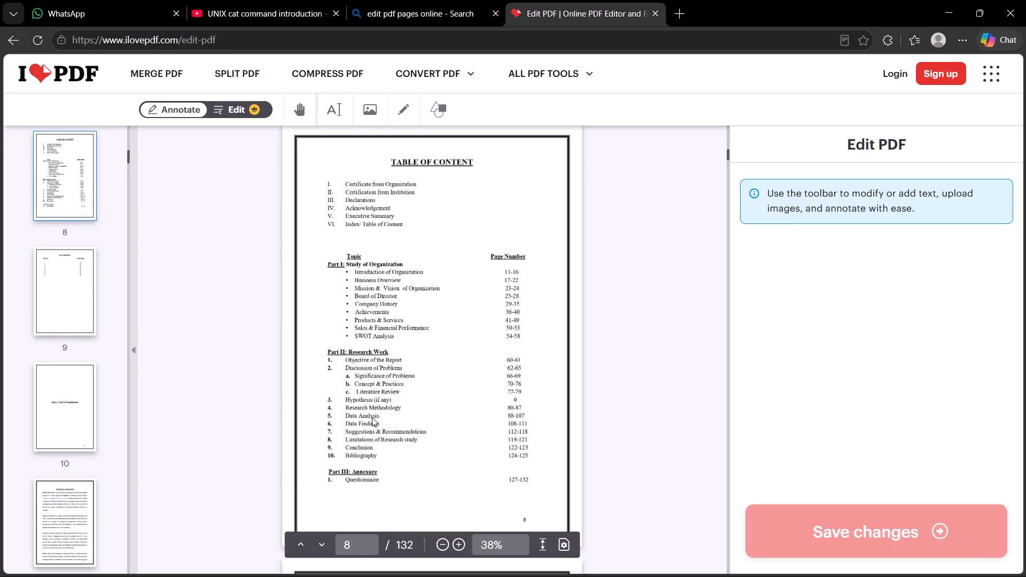
scroll(372, 417, down, 4)
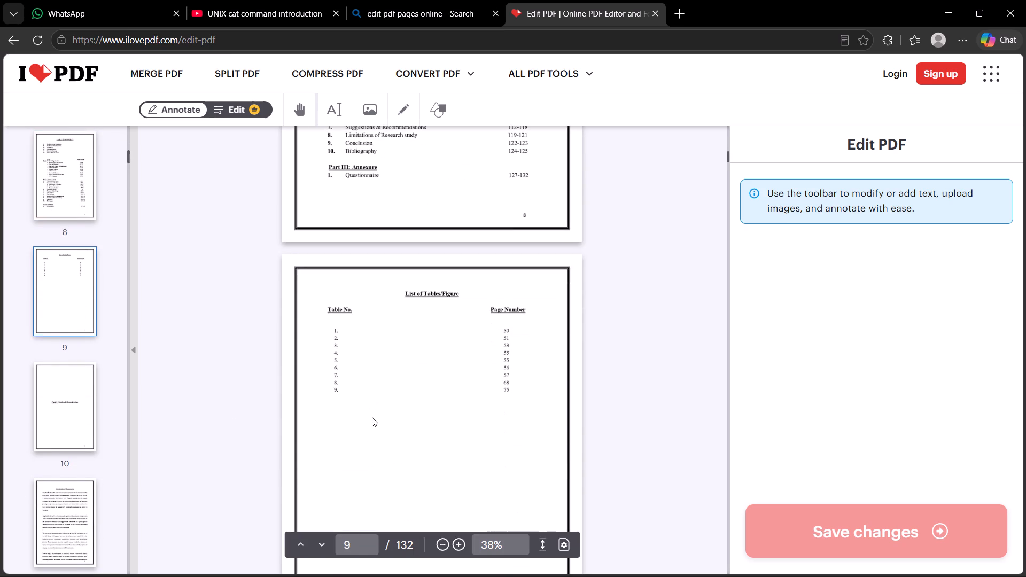
click(350, 388)
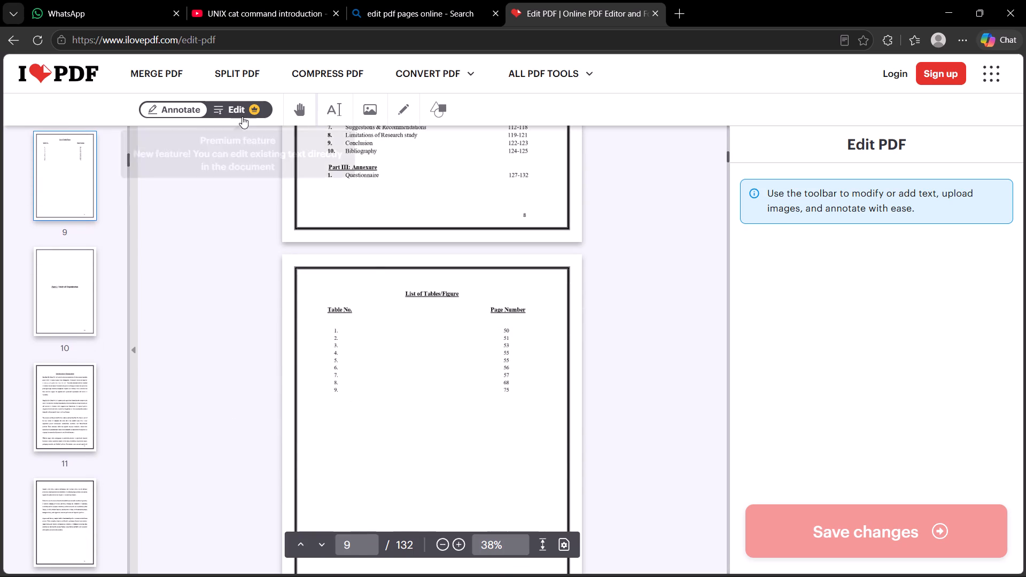
click(240, 116)
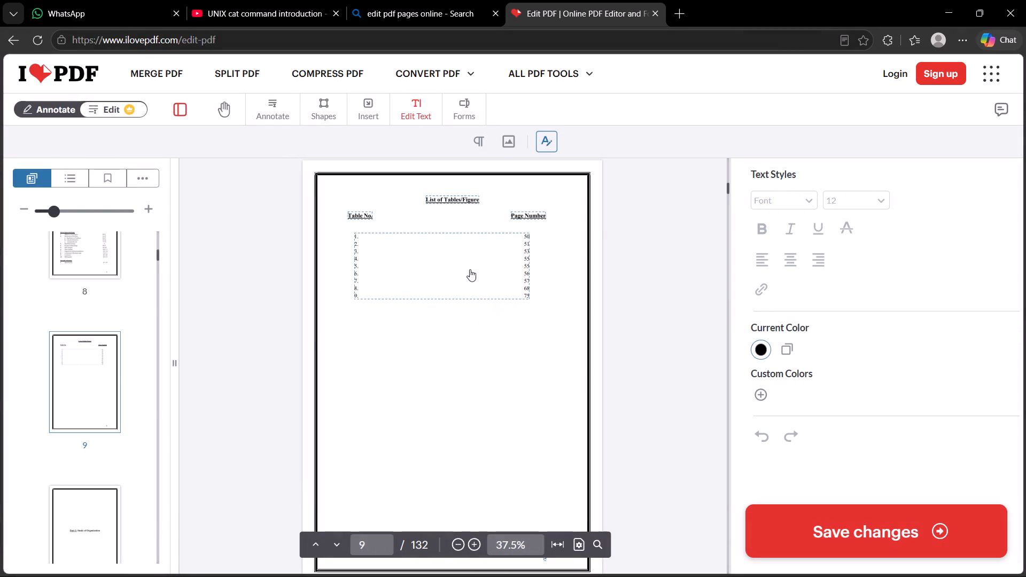
Open the table list's text block on page 9 and add a row numbered 10. below row 9.
click(485, 300)
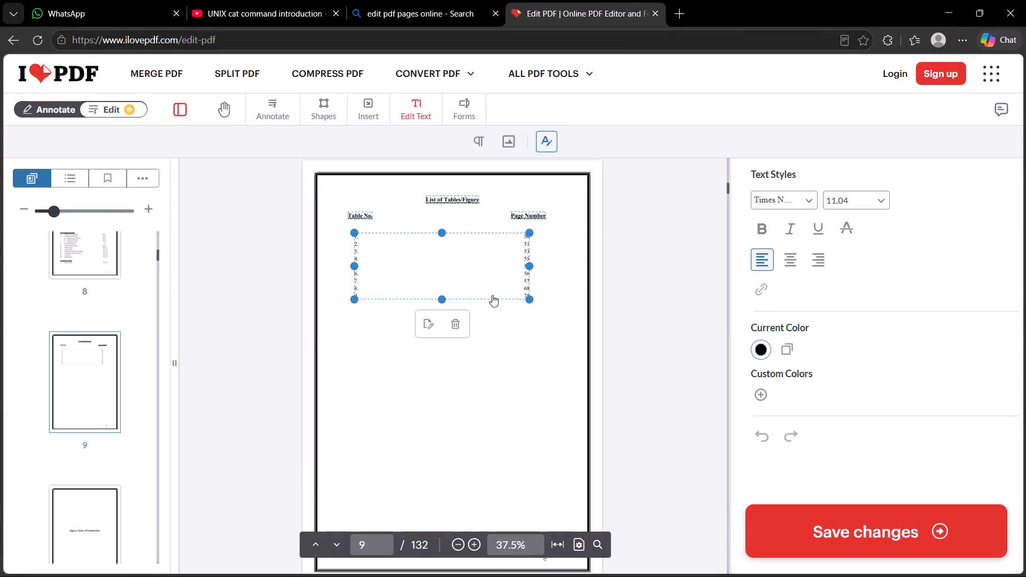
click(432, 328)
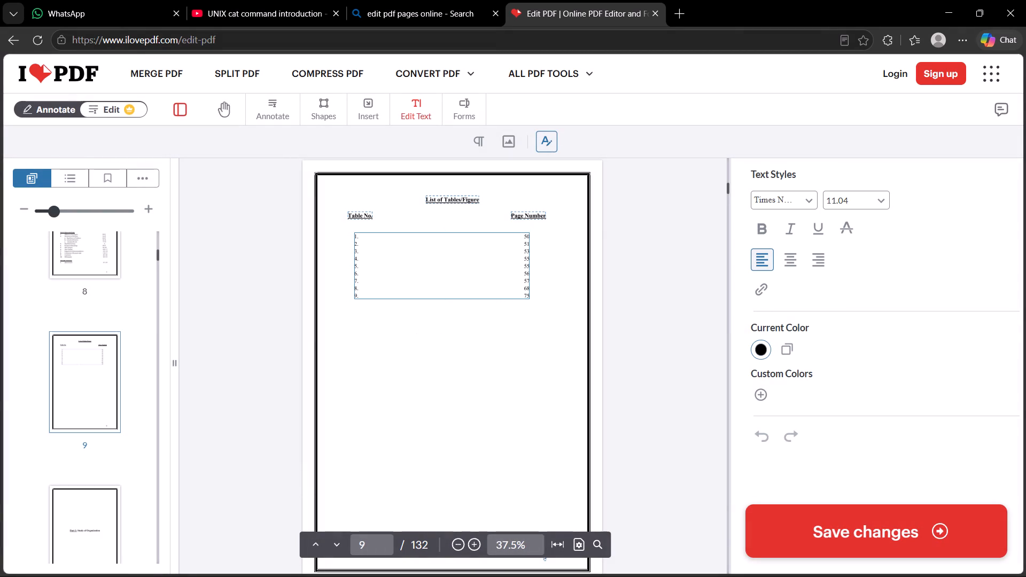
click(526, 294)
key(Right)
key(Return)
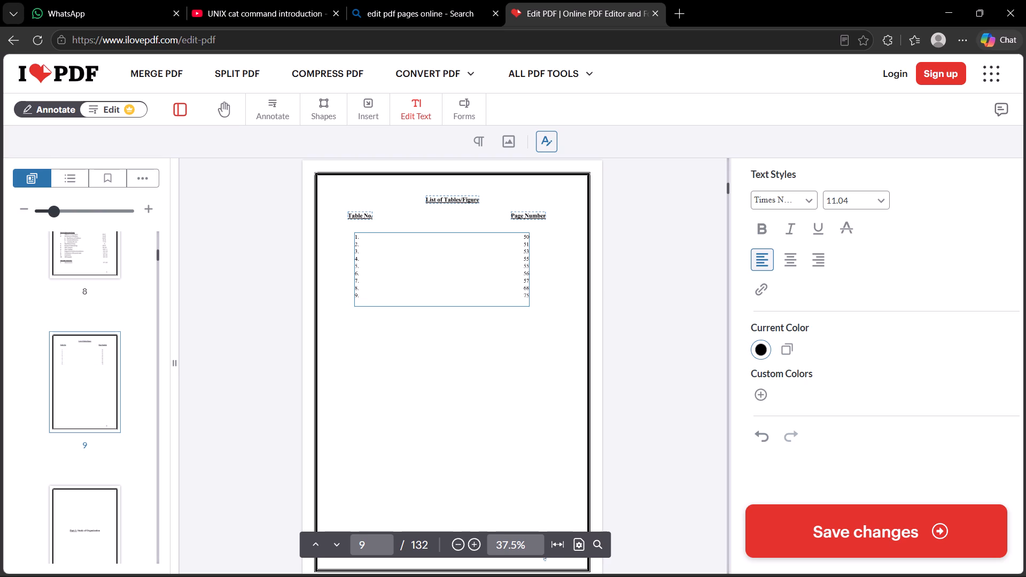
text(10)
key(period)
Enter page number 108 for row 10 of the table list, on the same line and in the Page Number column.
key(space)
key(space)
key(space)
key(space)
key(space)
key(space)
key(space)
key(space)
key(space)
key(space)
key(space)
key(space)
key(space)
key(space)
key(space)
key(space)
key(space)
key(space)
key(space)
key(space)
text(108)
key(BackSpace)
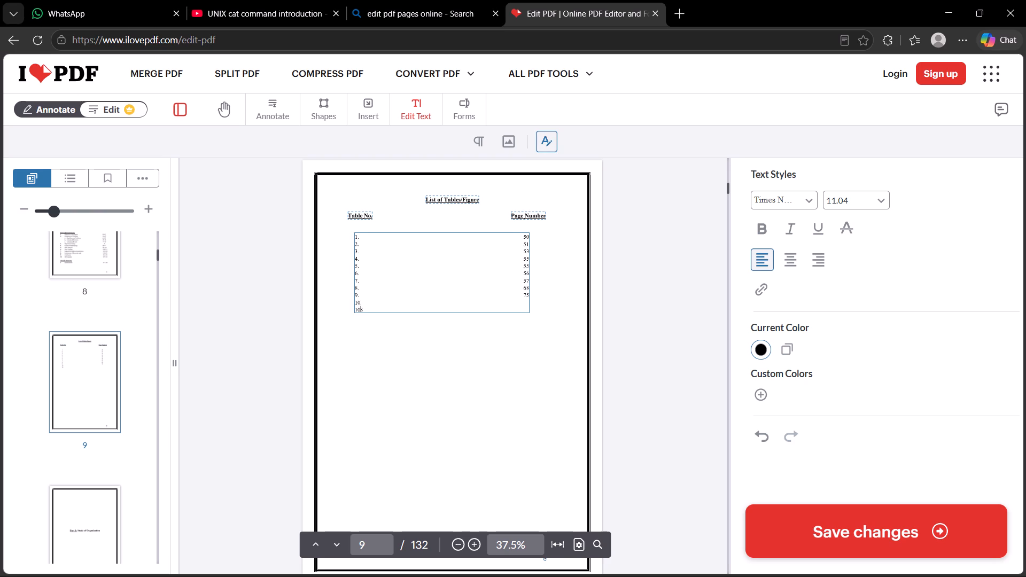
key(BackSpace)
key(BackSpace)
key(BackSpace)
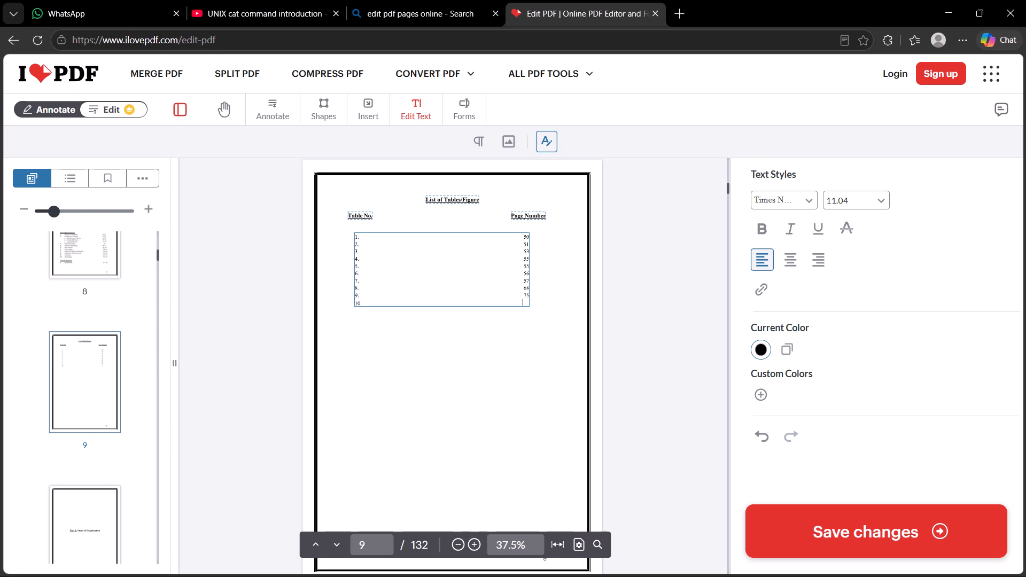
text(10)
key(8)
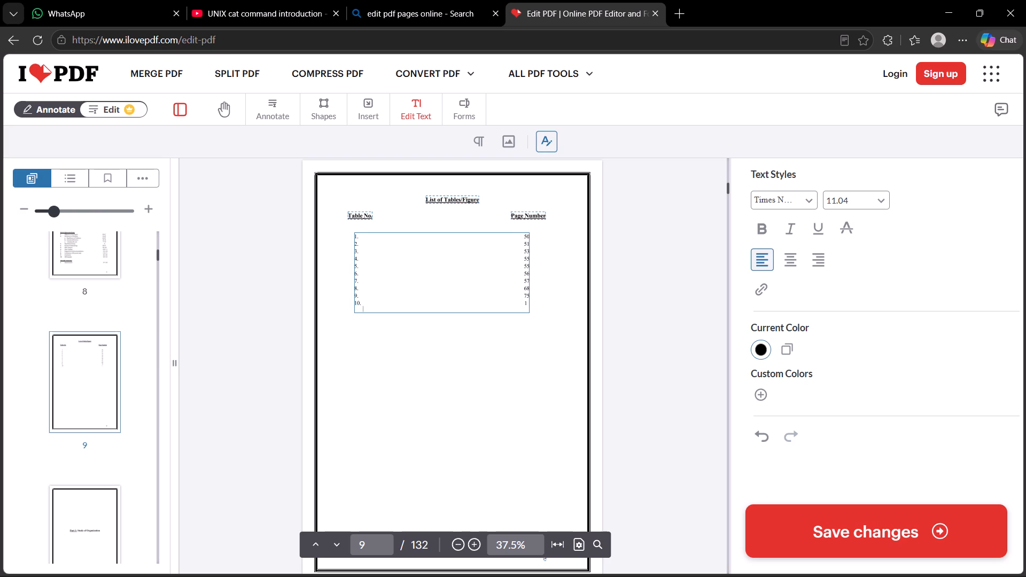
key(BackSpace)
key(BackSpace)
key(BackSpace)
key(BackSpace)
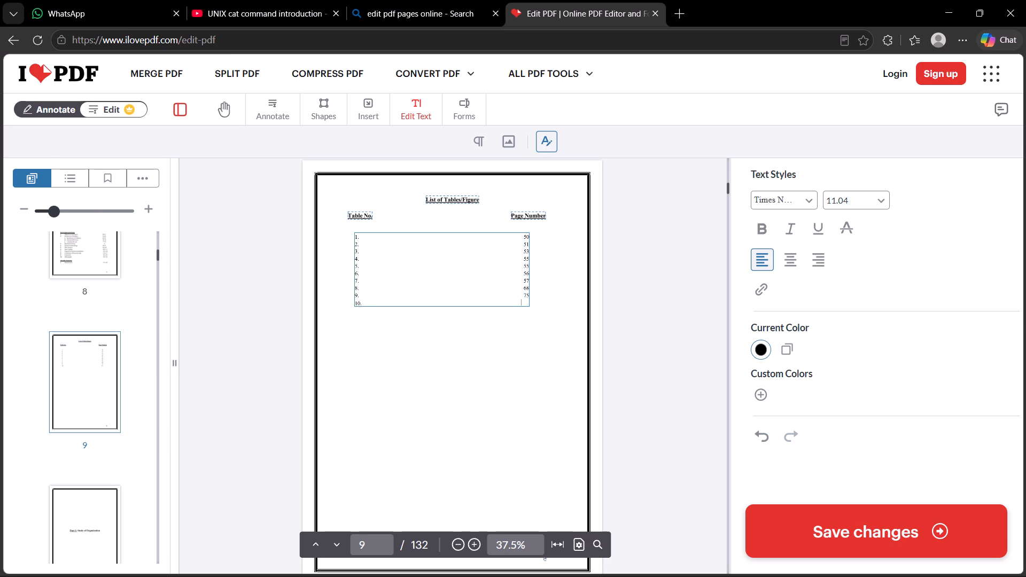
text(108)
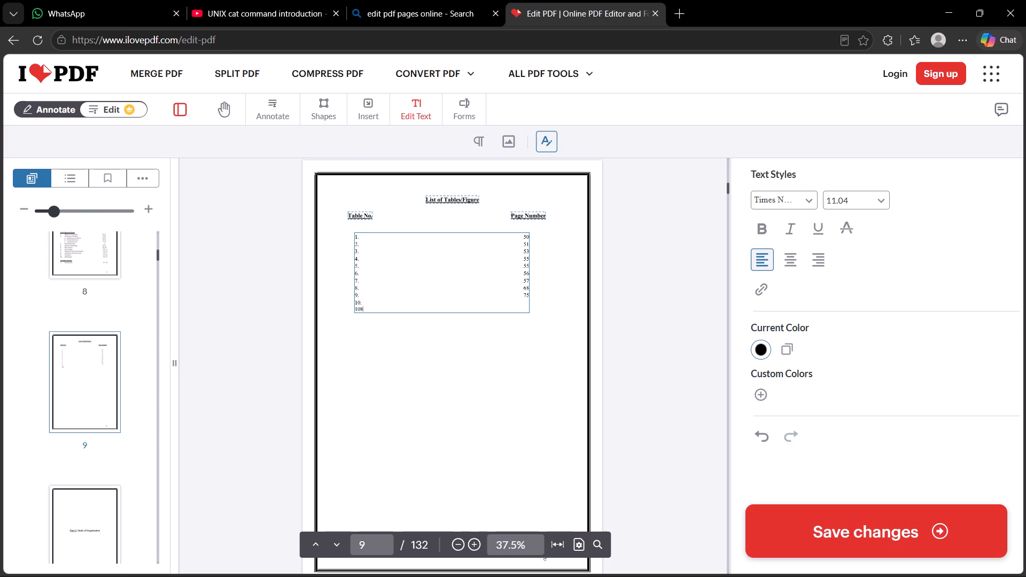
key(Left)
key(Left)
key(Left)
key(Return)
key(Return)
key(BackSpace)
key(BackSpace)
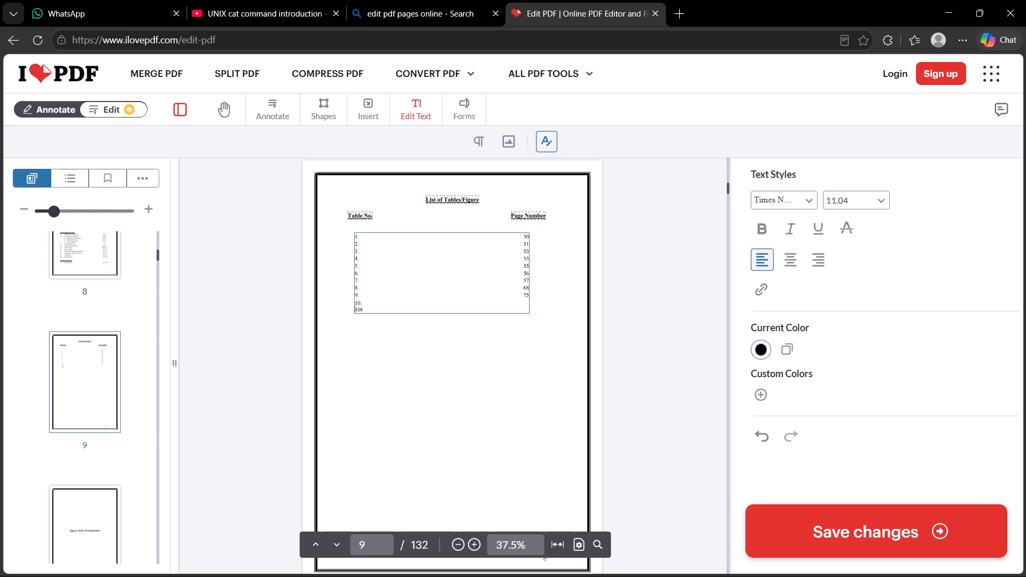
key(BackSpace)
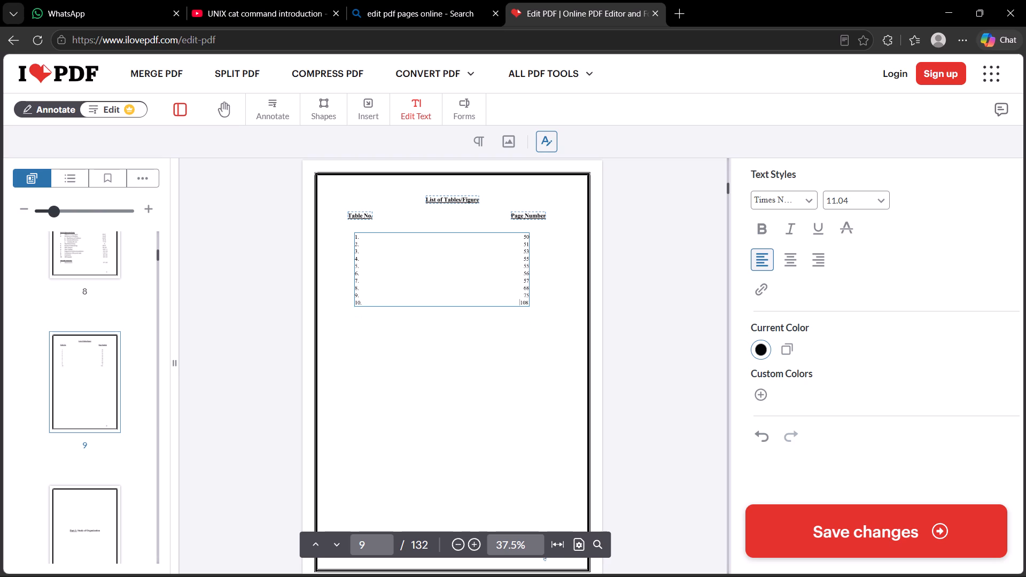
click(505, 342)
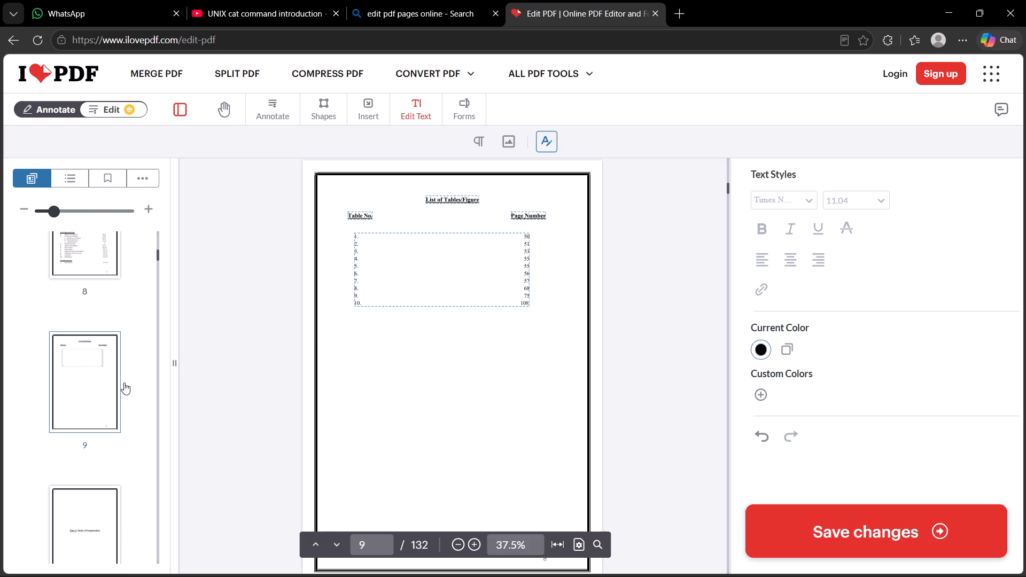
Look through the report's pages after page 9, opening several between pages 15 and 31 and continuing to page 132.
scroll(124, 383, down, 4)
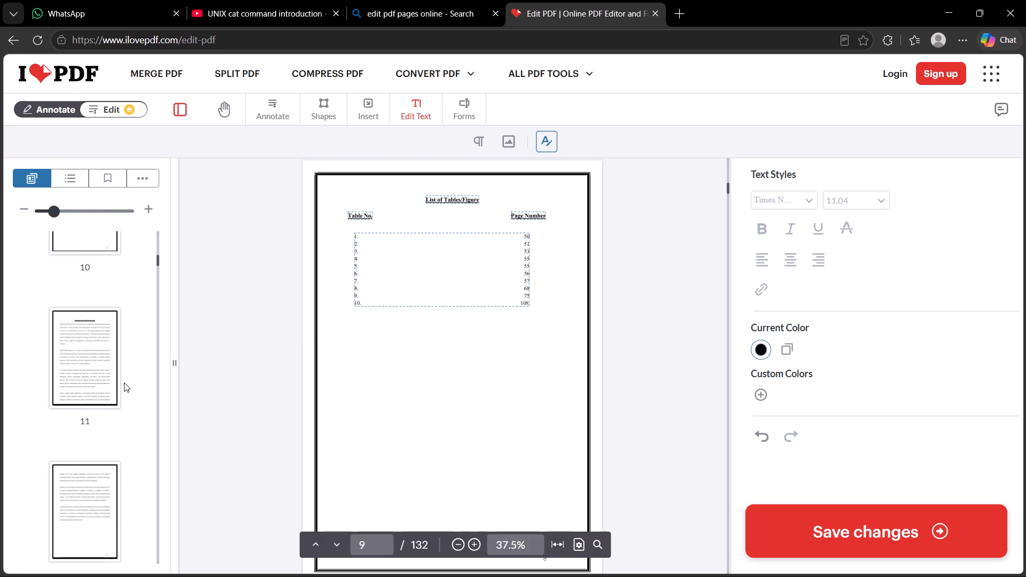
scroll(124, 383, down, 5)
click(73, 495)
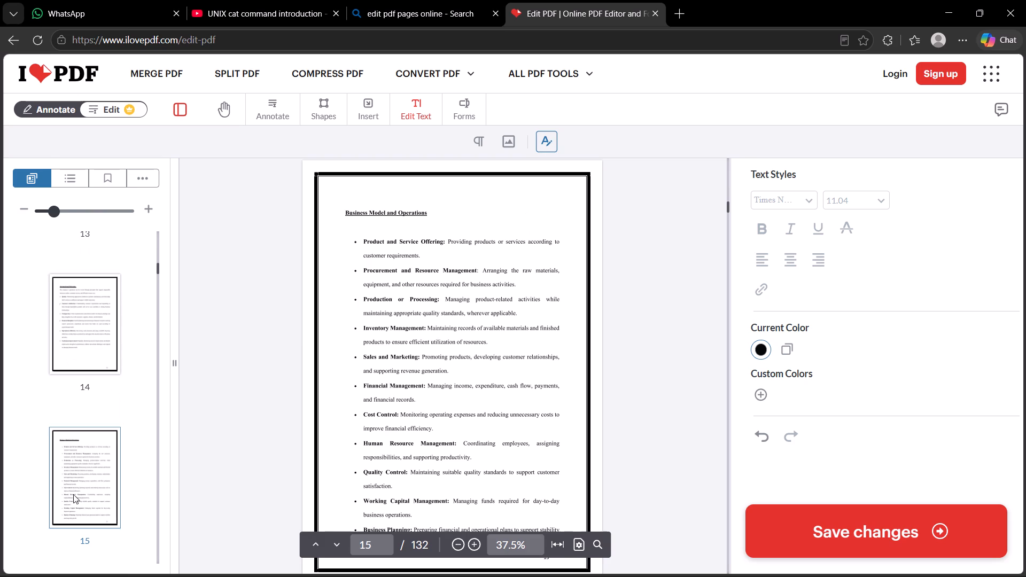
scroll(90, 448, down, 5)
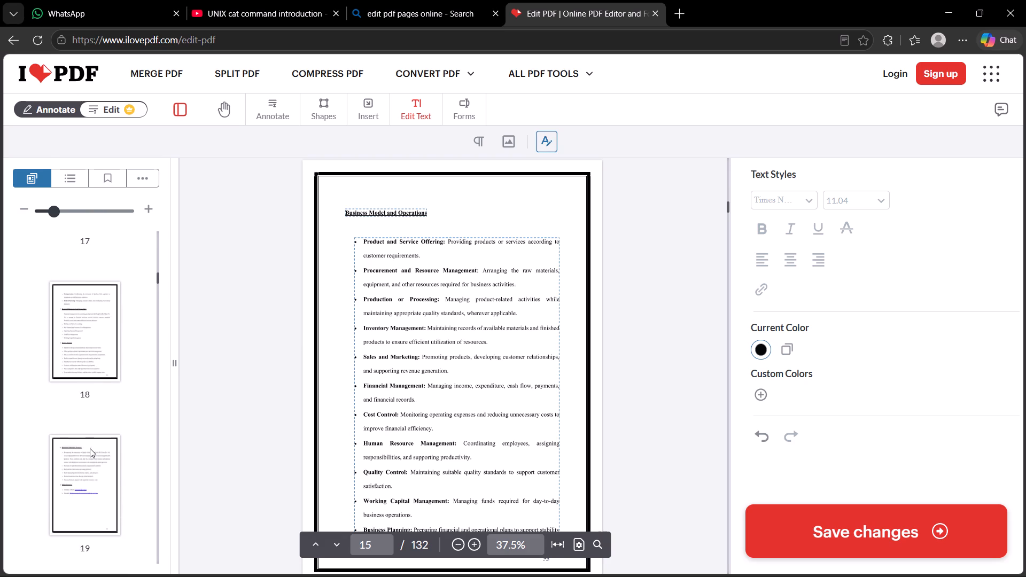
scroll(90, 448, down, 2)
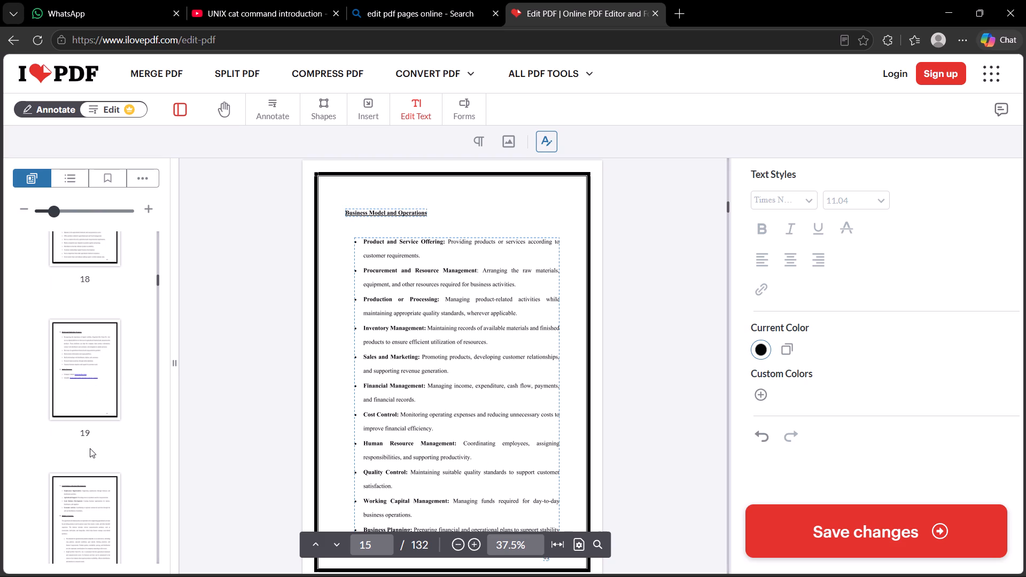
scroll(90, 448, down, 5)
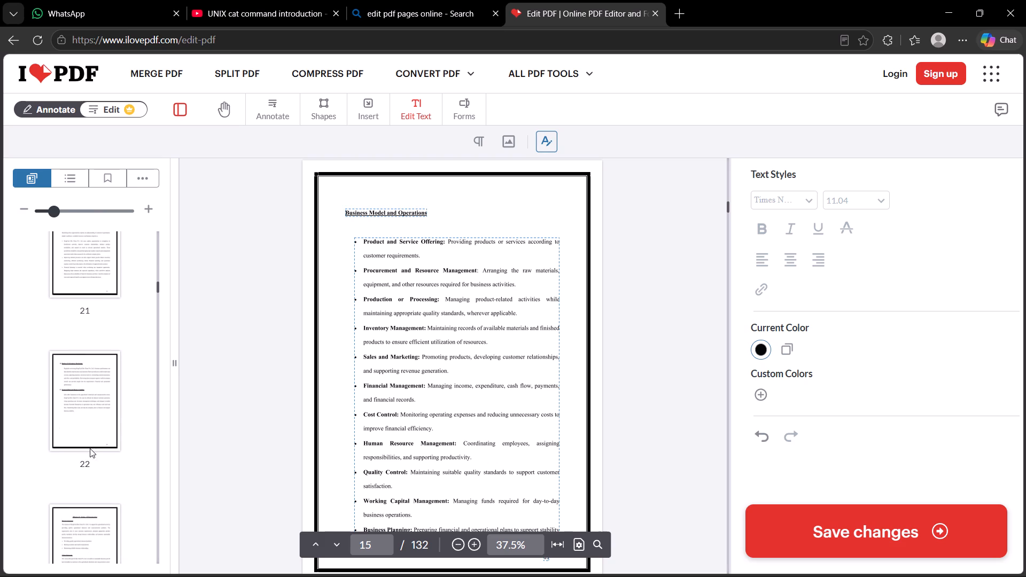
click(90, 415)
click(88, 516)
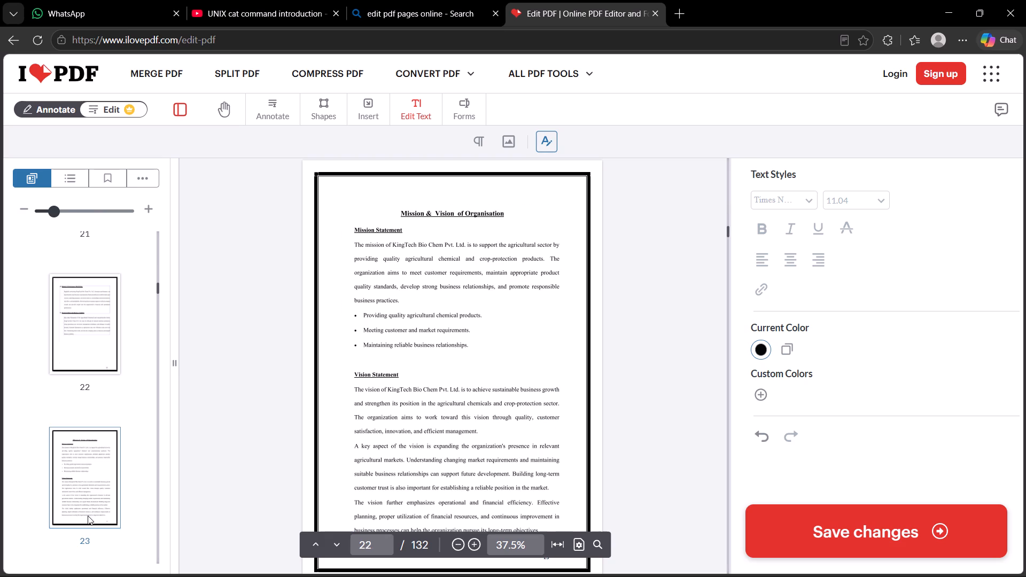
scroll(88, 516, down, 4)
click(88, 462)
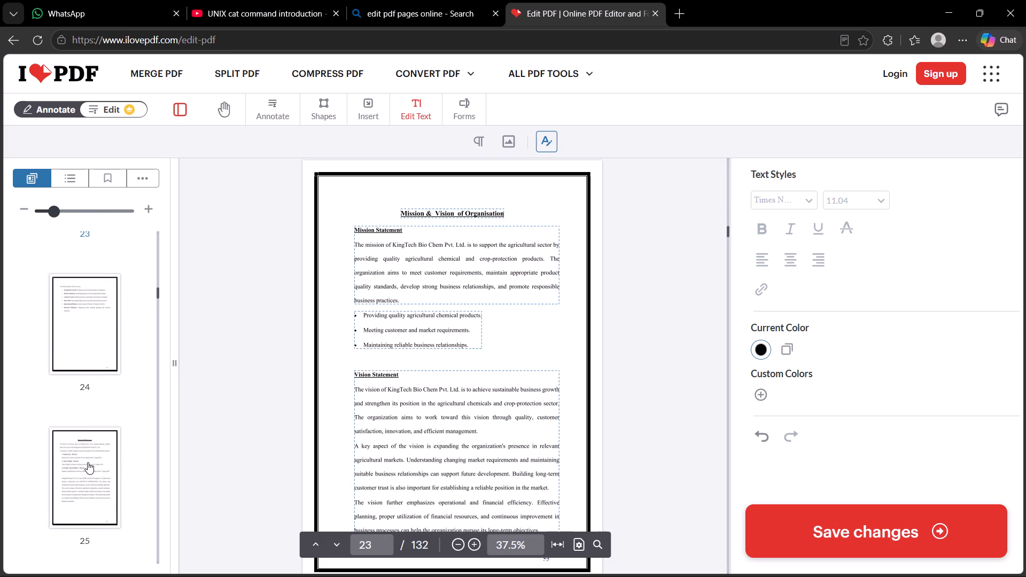
scroll(88, 462, down, 2)
click(81, 466)
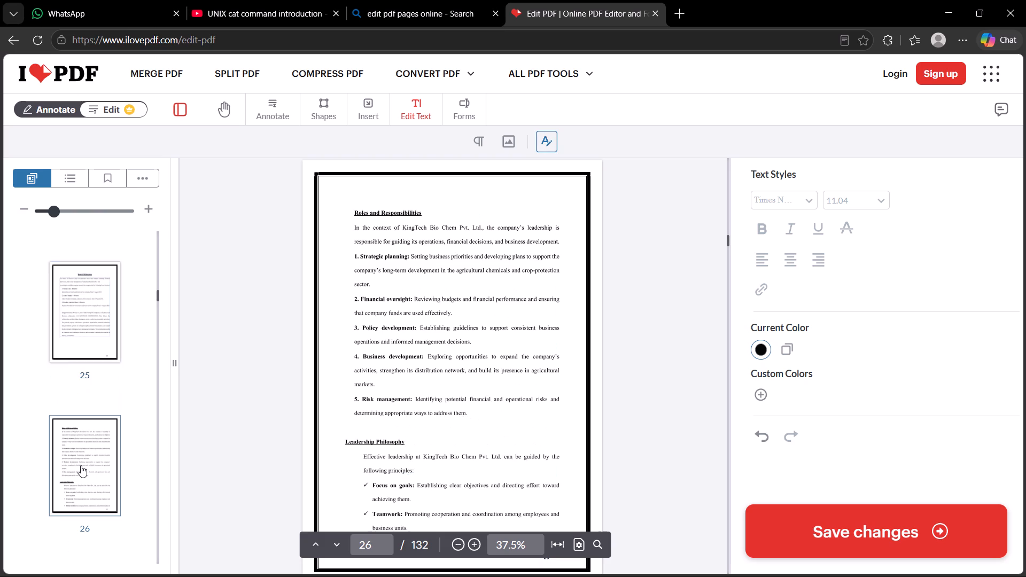
scroll(81, 465, down, 5)
click(76, 483)
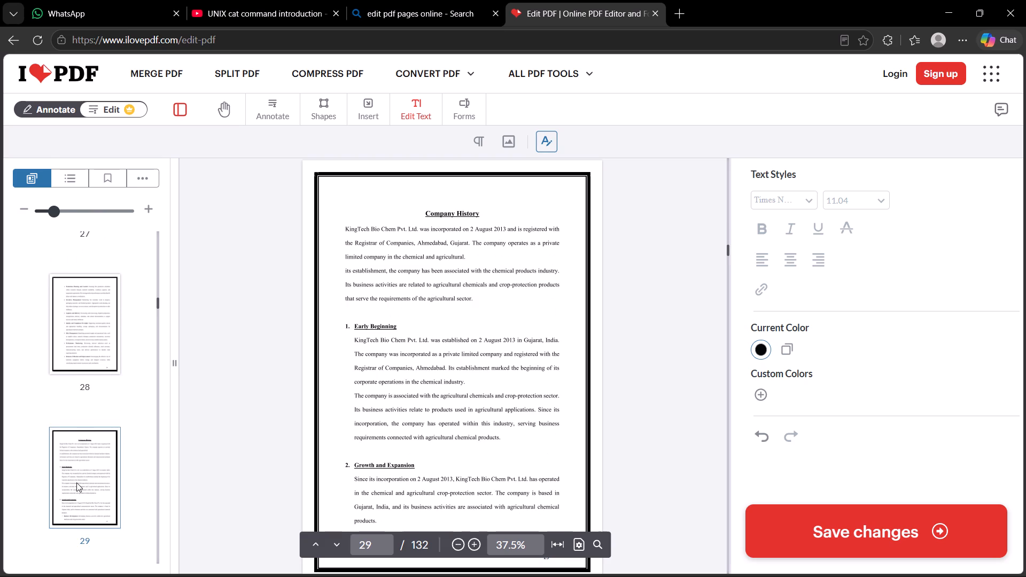
scroll(76, 482, down, 4)
click(76, 482)
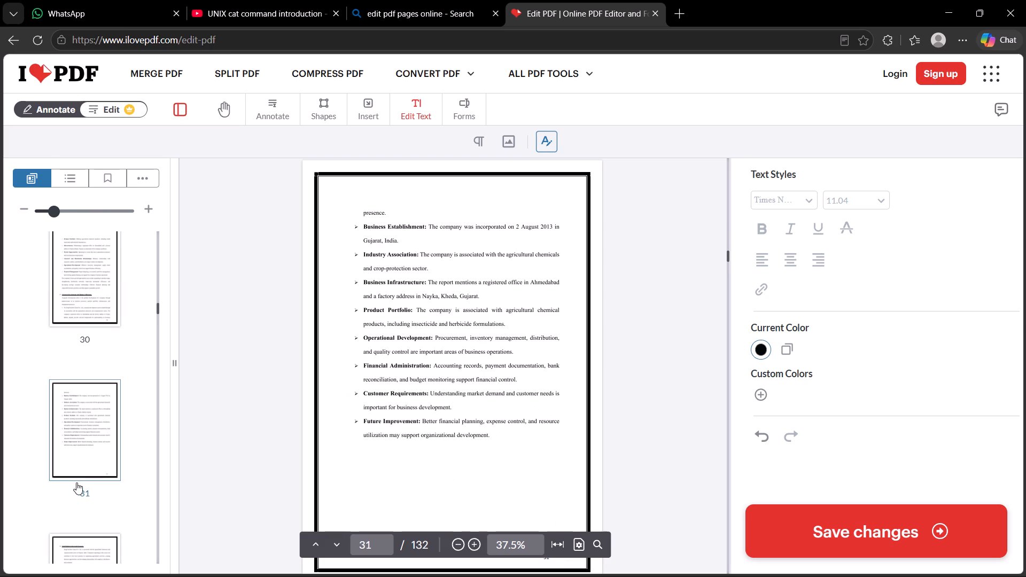
scroll(76, 482, down, 14)
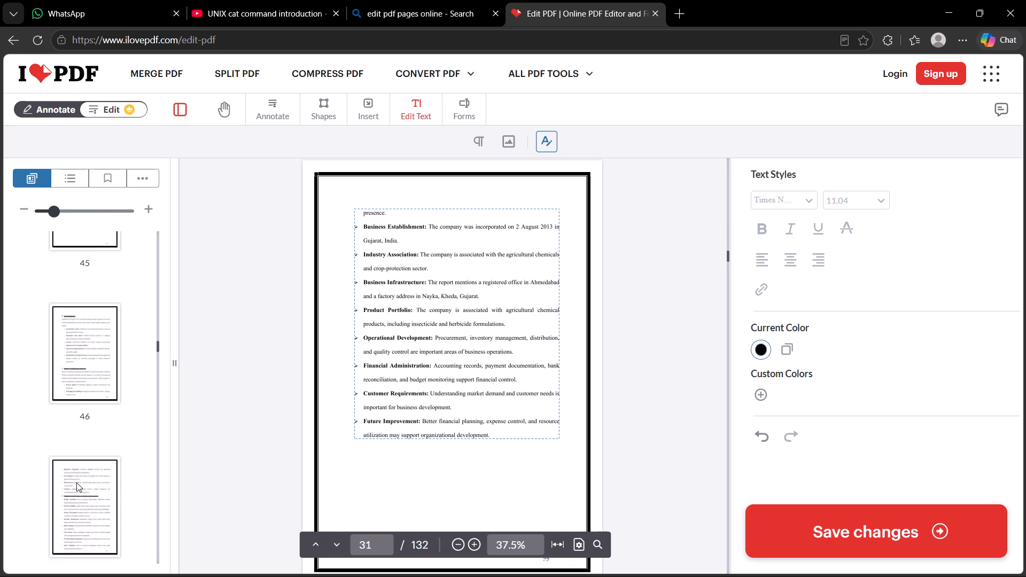
scroll(76, 482, down, 20)
scroll(76, 482, down, 7)
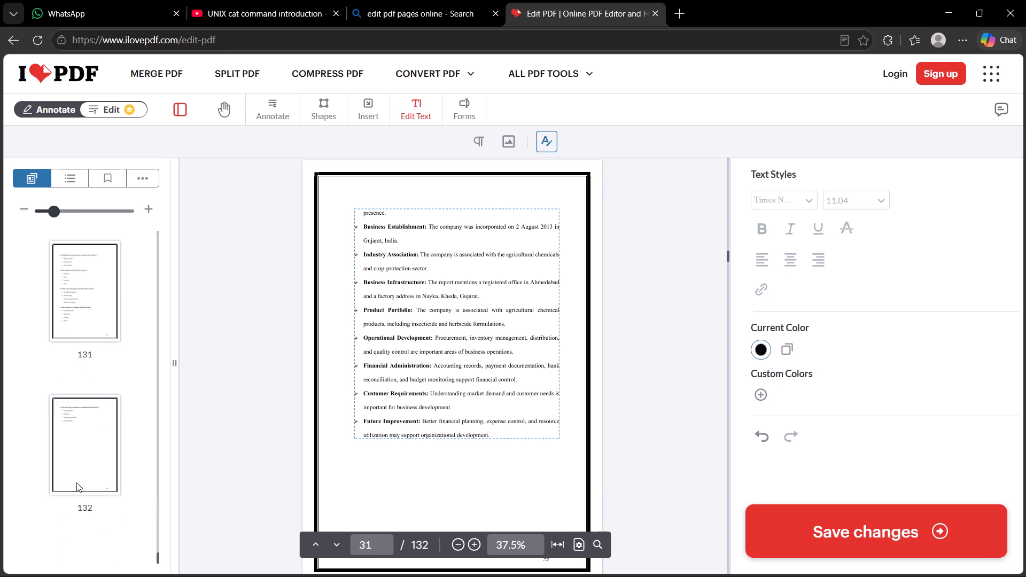
scroll(76, 482, down, 2)
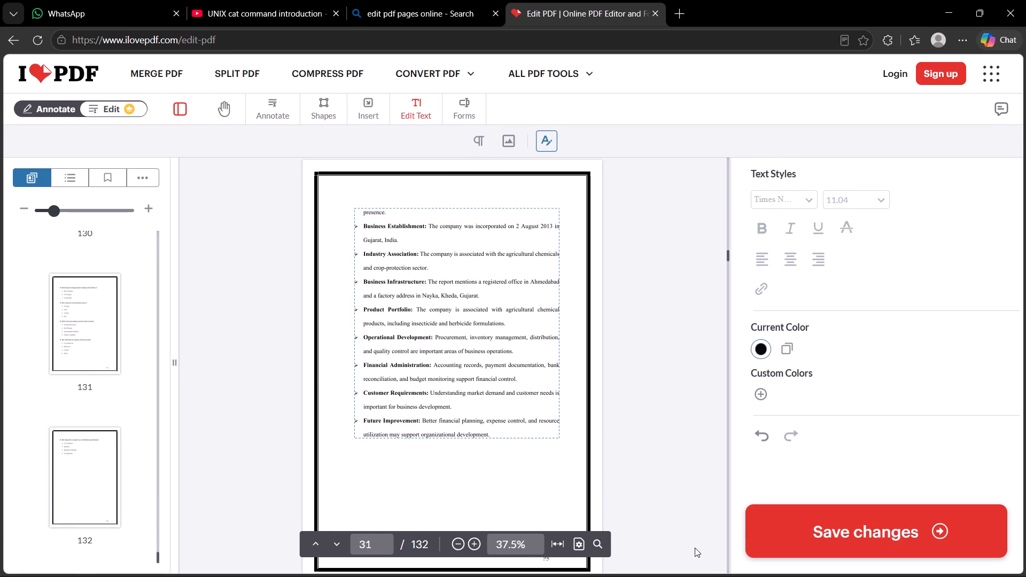
Save the changes to the edited PDF and dismiss the download dialog.
click(813, 527)
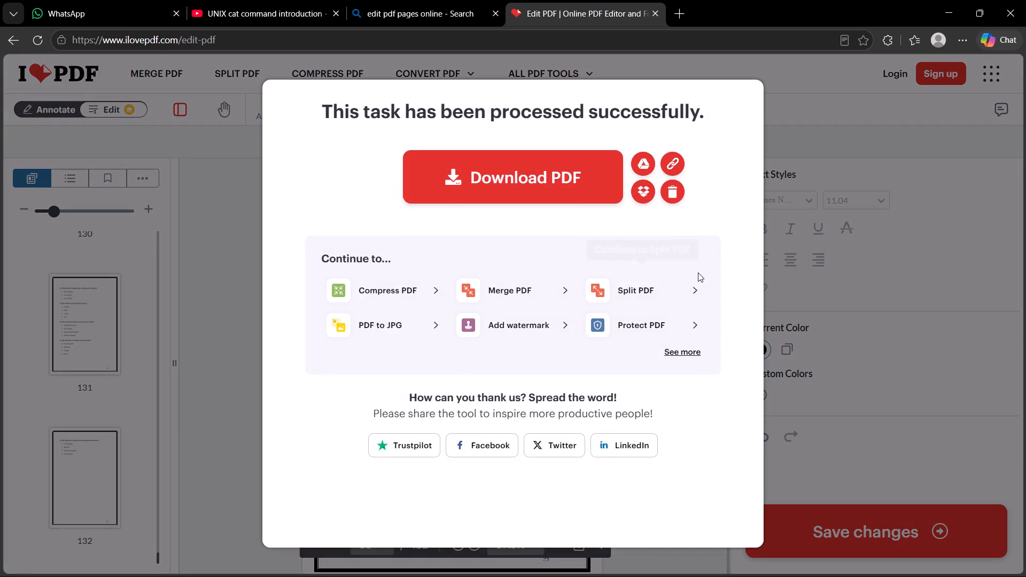
click(814, 82)
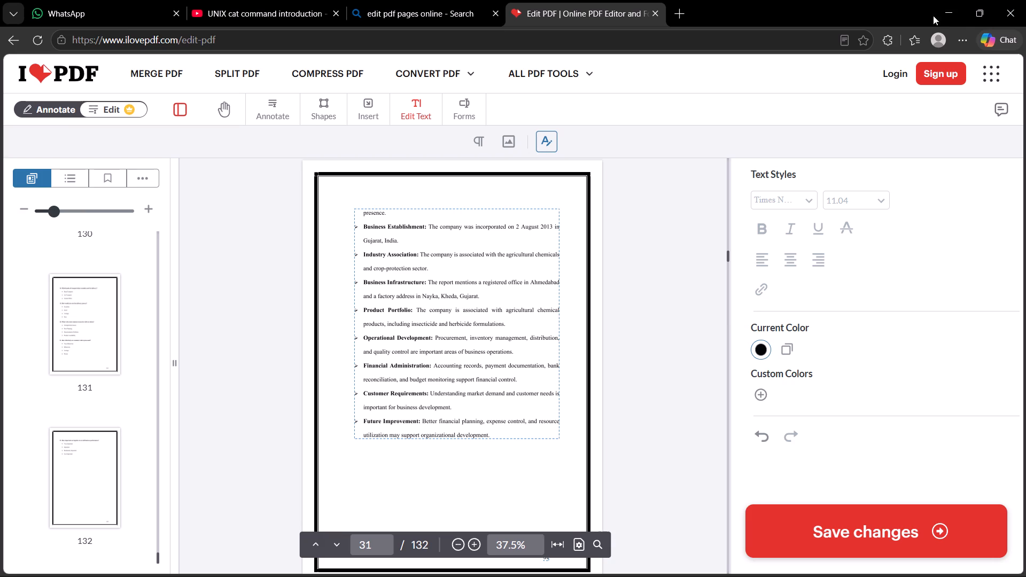
Close the YouTube tab on the UNIX cat command and minimize the browser window.
click(334, 11)
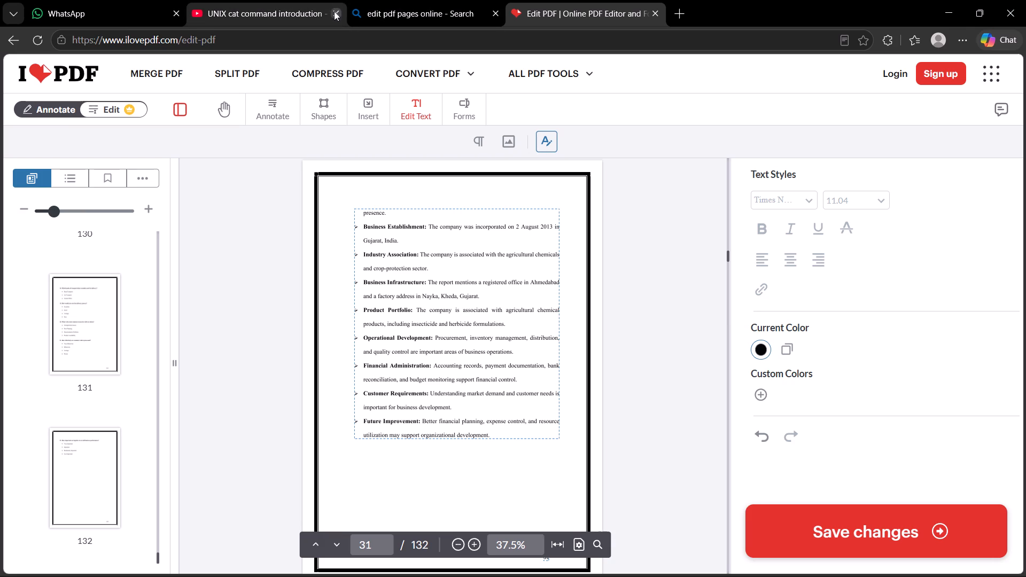
click(959, 14)
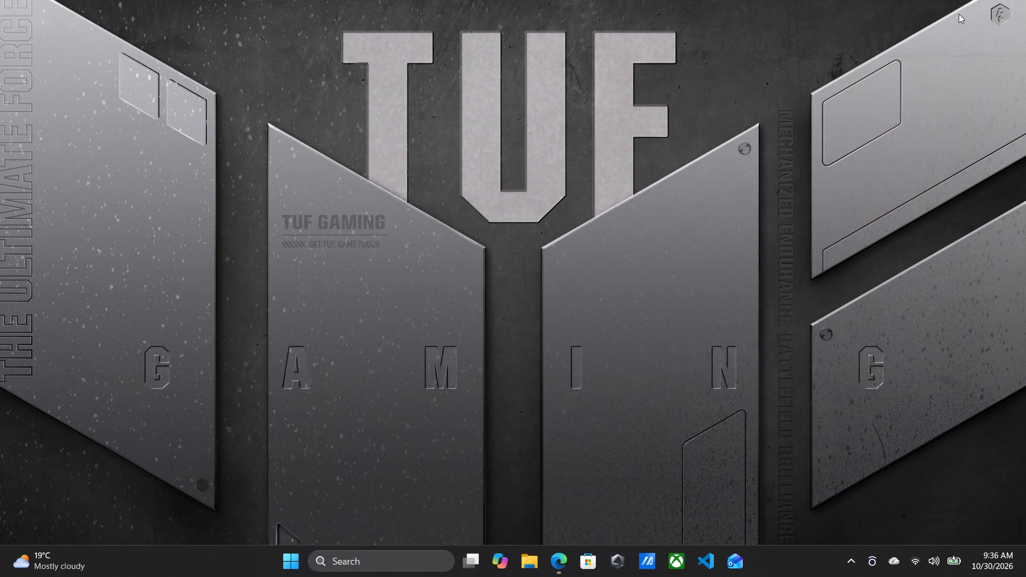